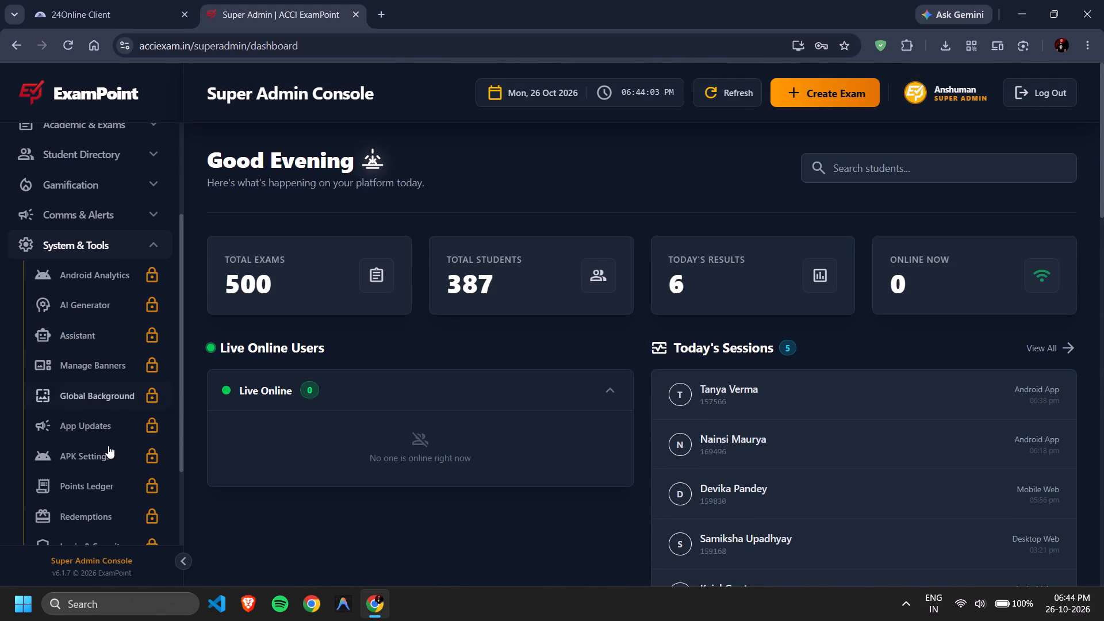
scroll(110, 520, "down", 7)
scroll(110, 520, "up", 3)
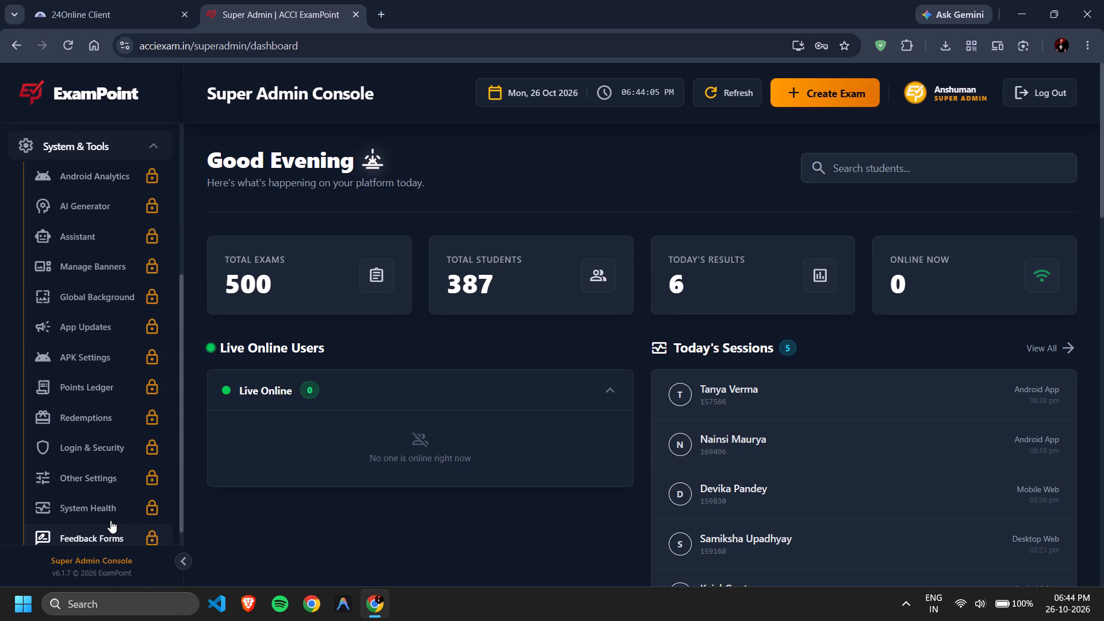
scroll(110, 520, "up", 9)
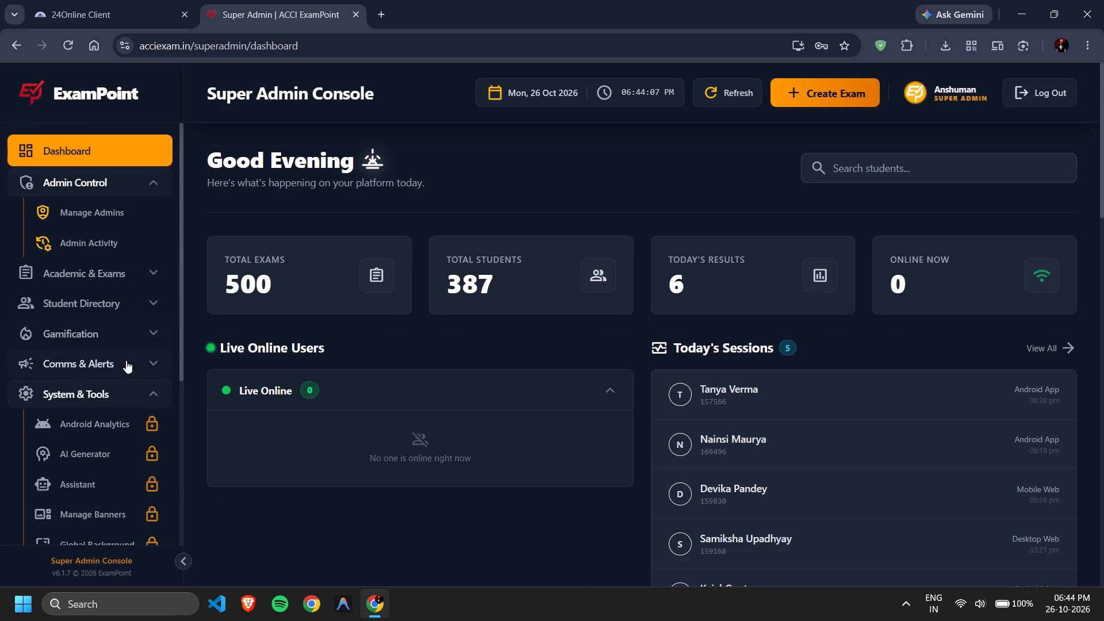
scroll(431, 504, "down", 6)
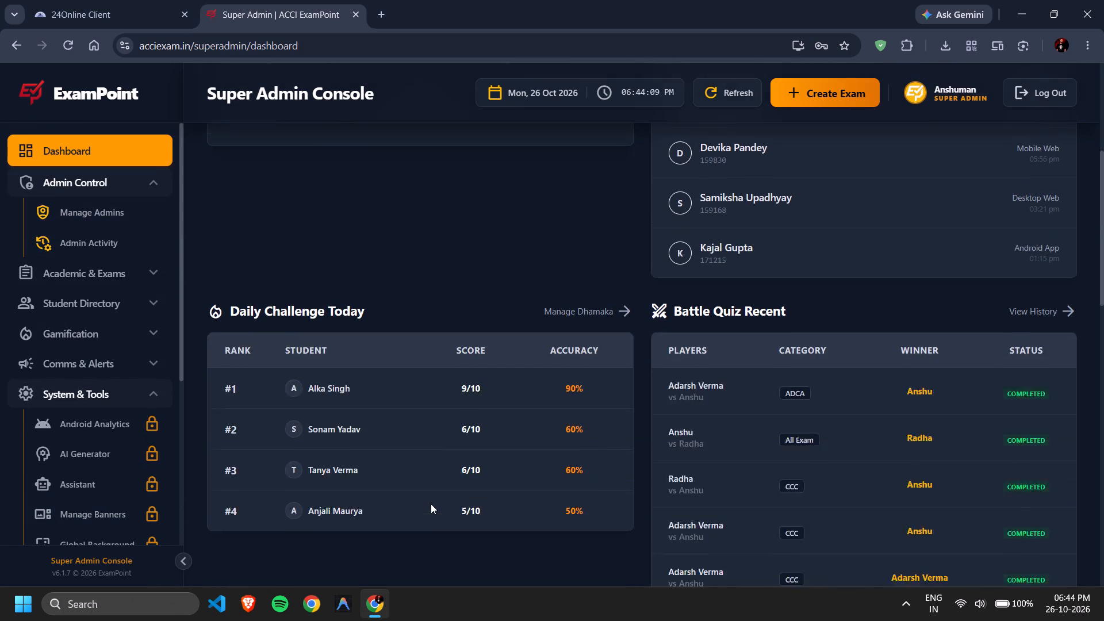
scroll(431, 504, "down", 7)
scroll(431, 504, "up", 9)
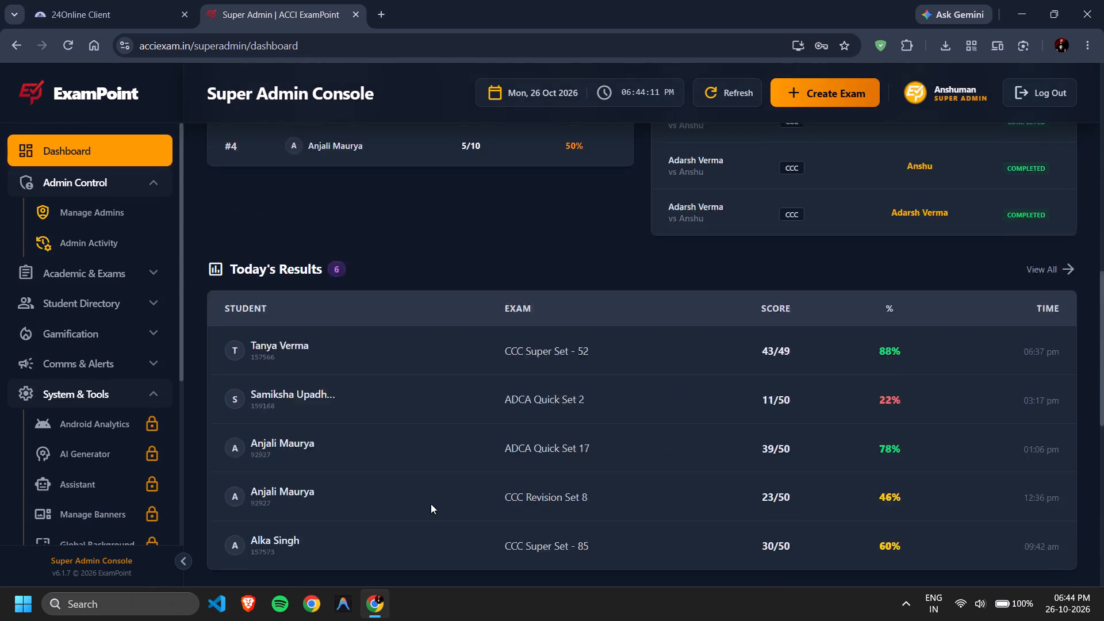
scroll(417, 434, "up", 7)
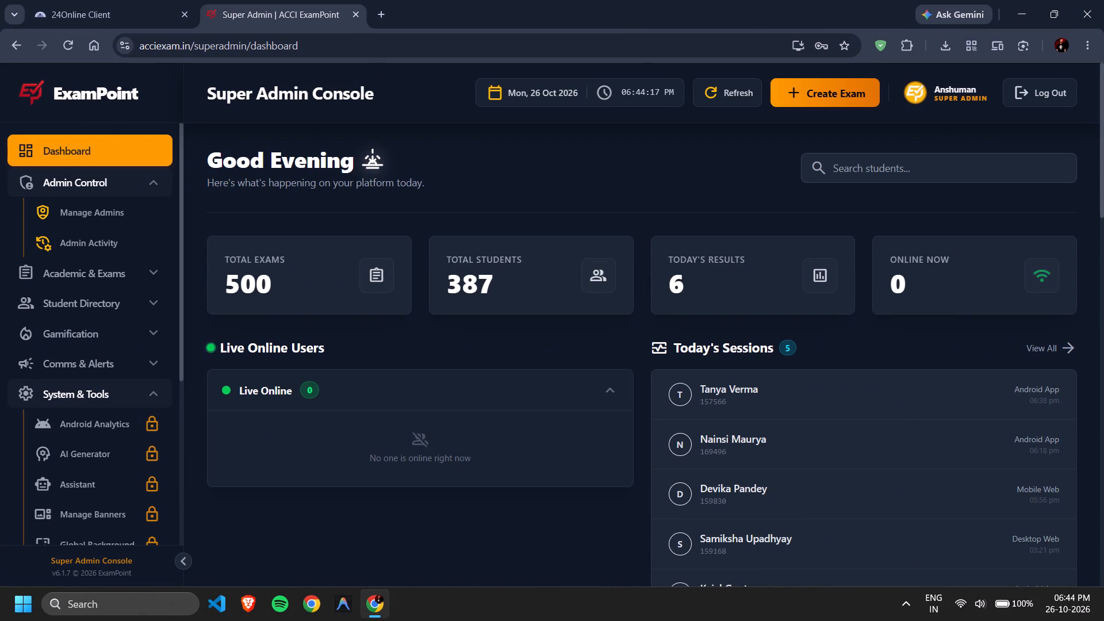
Open LinkedIn in a new browser tab and go to the account's own profile page.
left_click(382, 17)
type("lin")
key("Return")
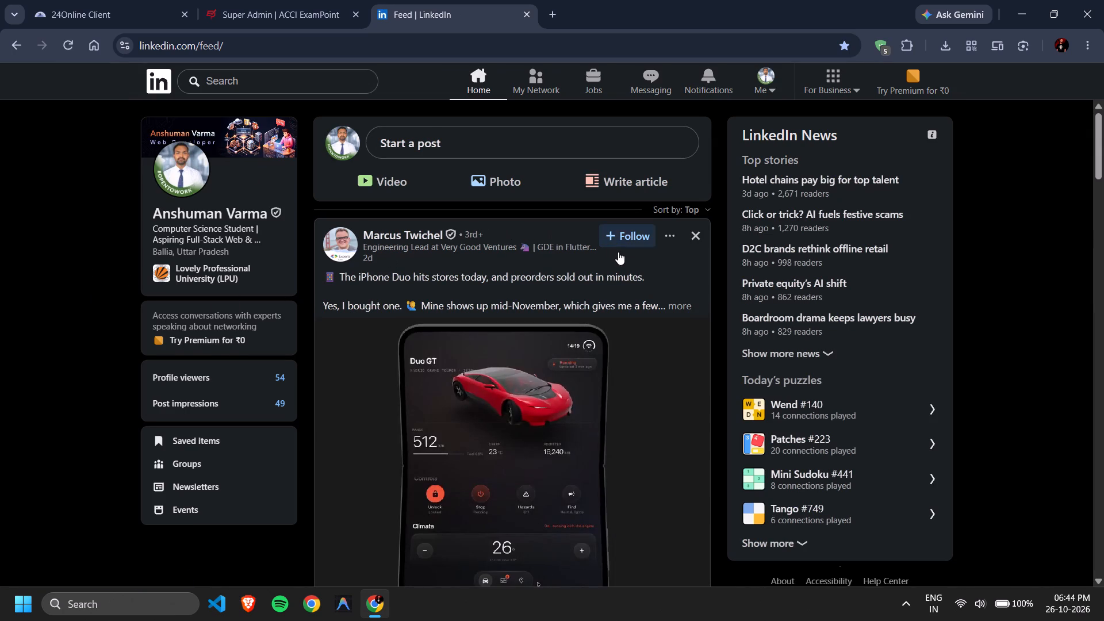
scroll(618, 252, "right", 2)
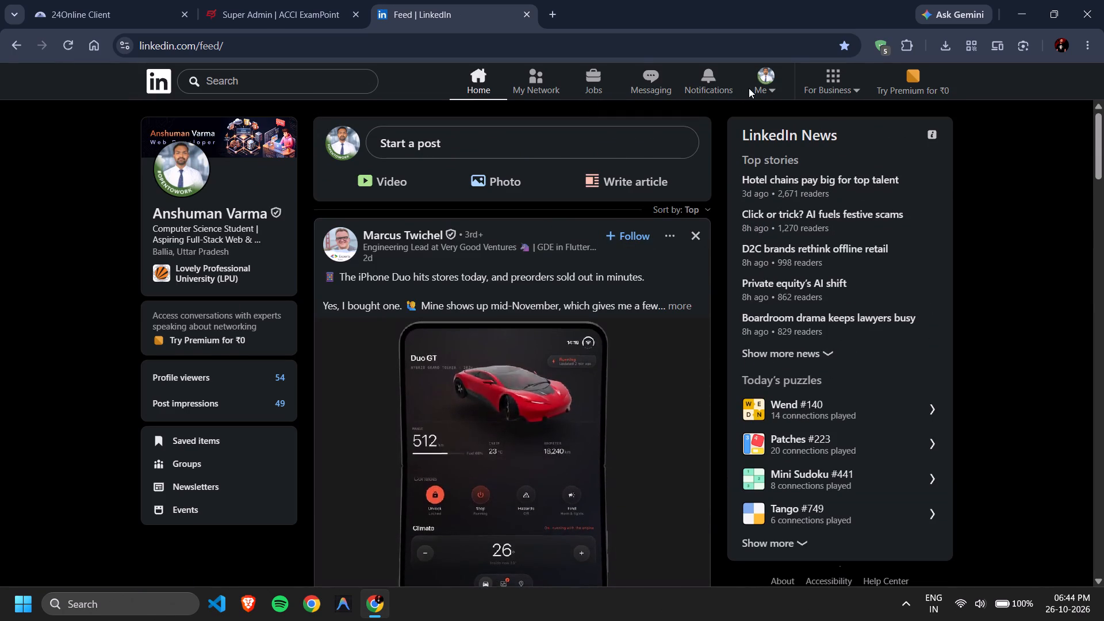
left_click(183, 180)
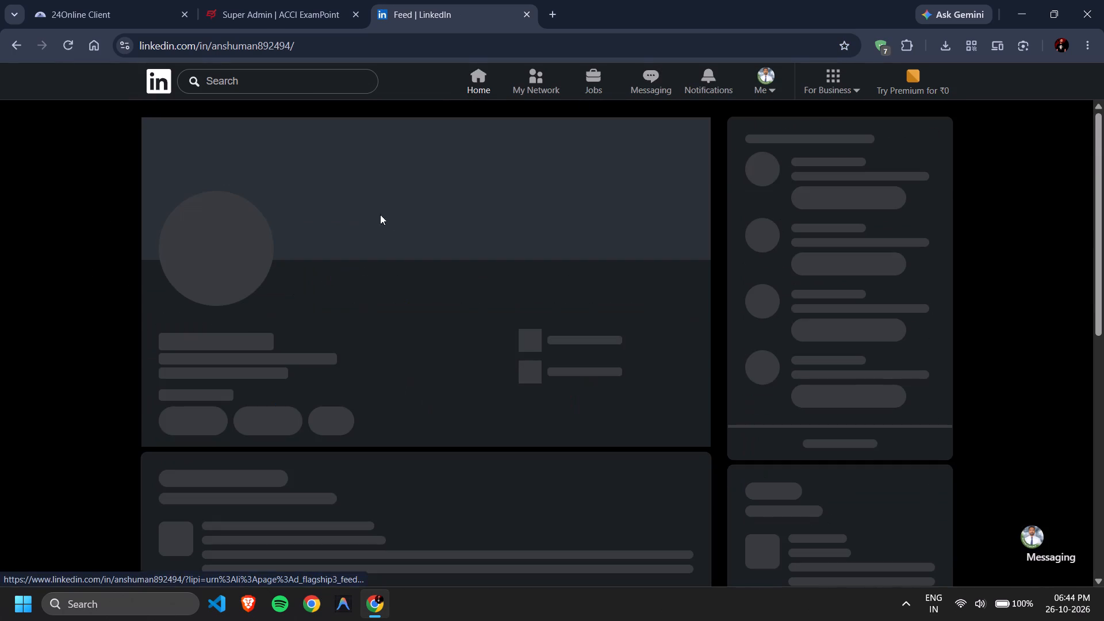
Examine the profile's featured and activity sections, and check who reacted to the CampXChange post.
scroll(456, 358, "down", 2)
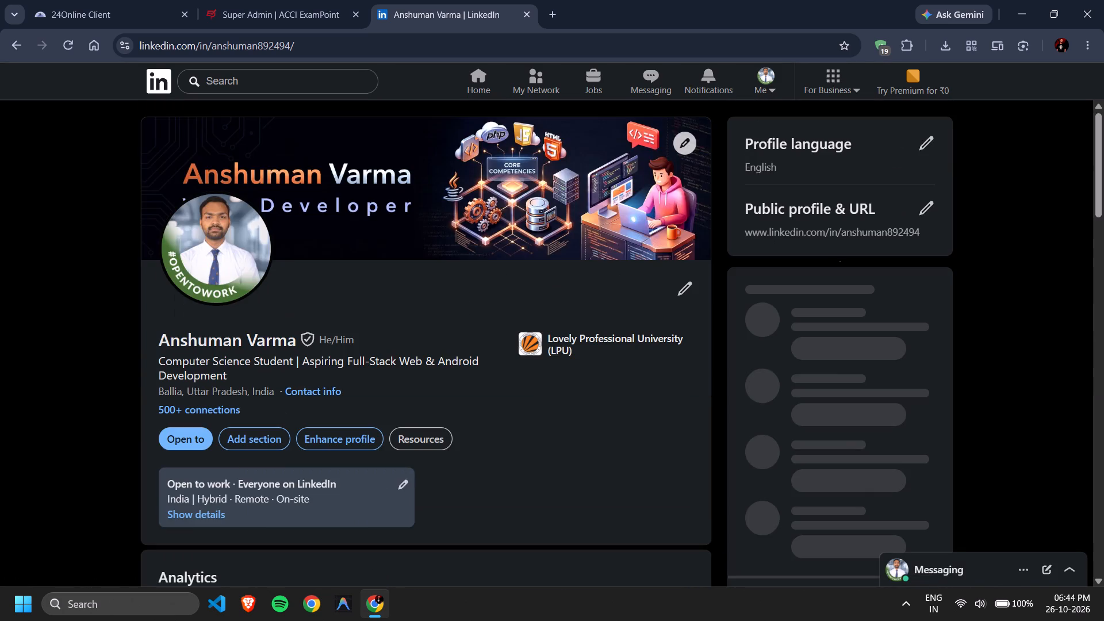
scroll(456, 358, "down", 10)
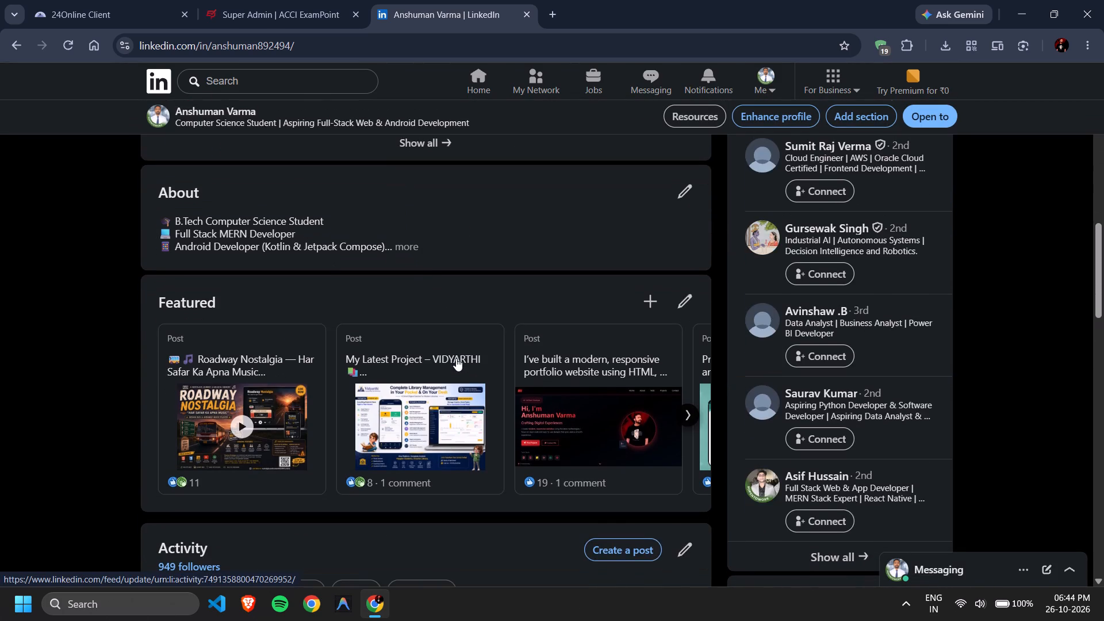
scroll(456, 358, "down", 7)
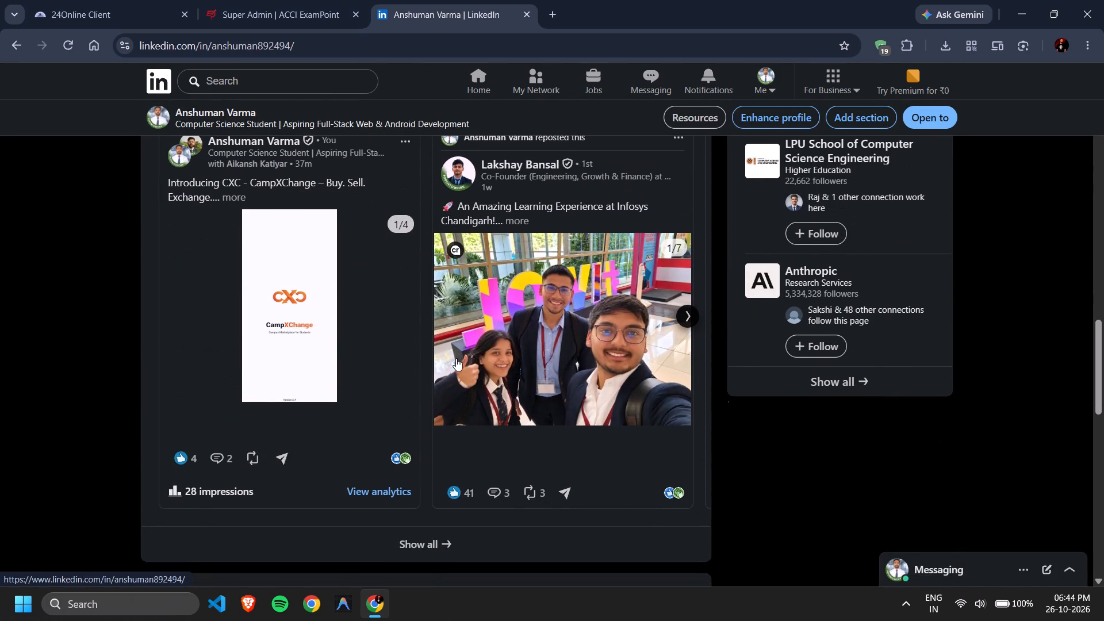
scroll(456, 358, "down", 1)
scroll(302, 248, "up", 1)
scroll(399, 495, "down", 1)
left_click(294, 382)
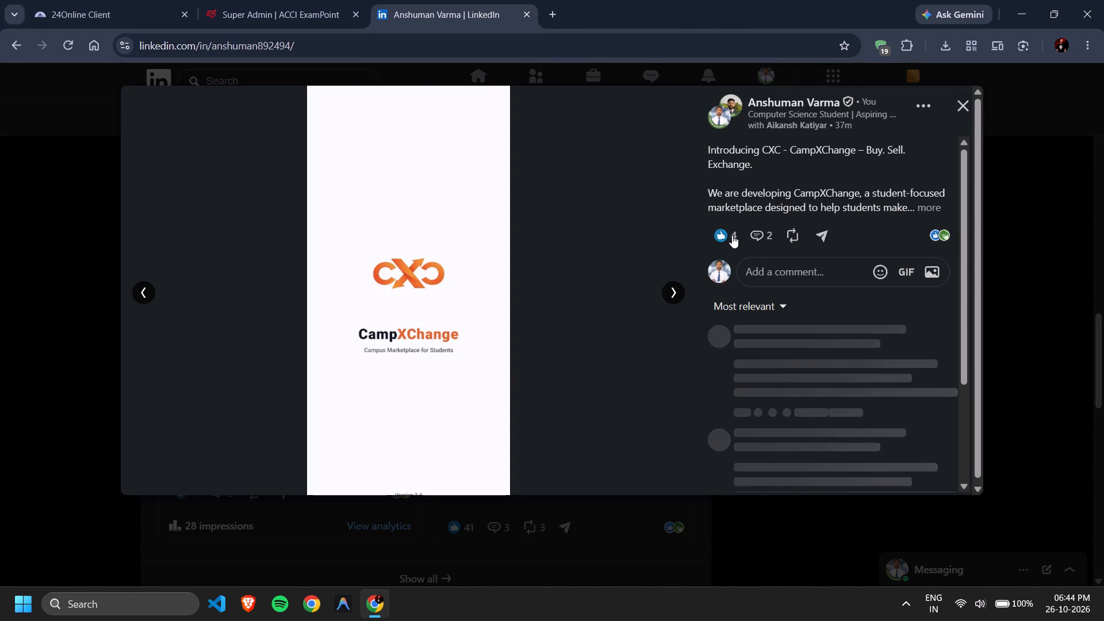
left_click(946, 240)
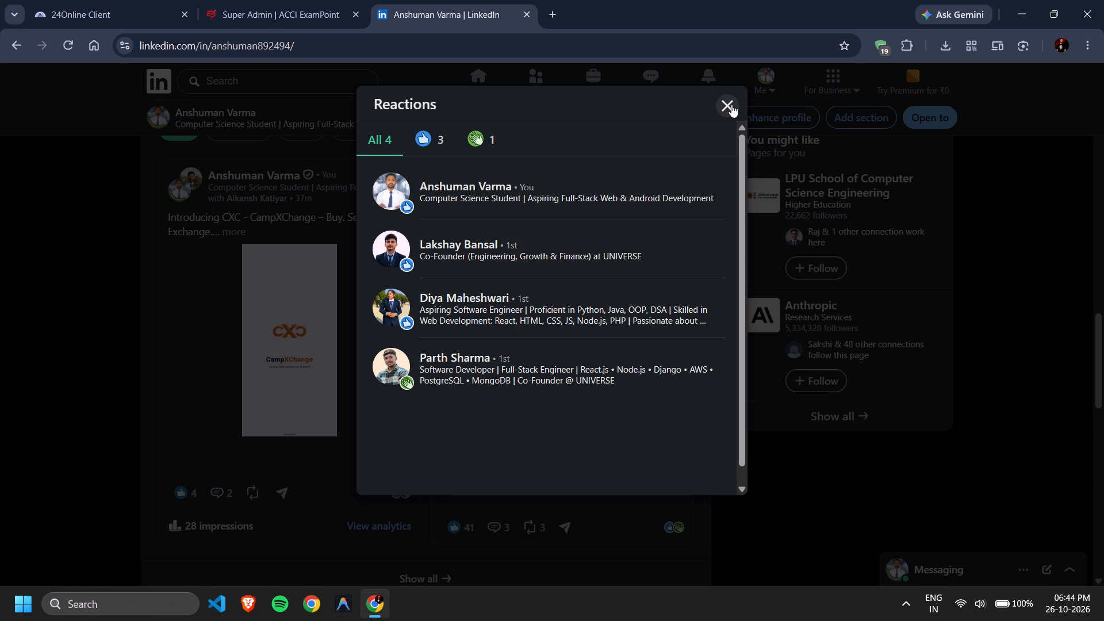
left_click(731, 105)
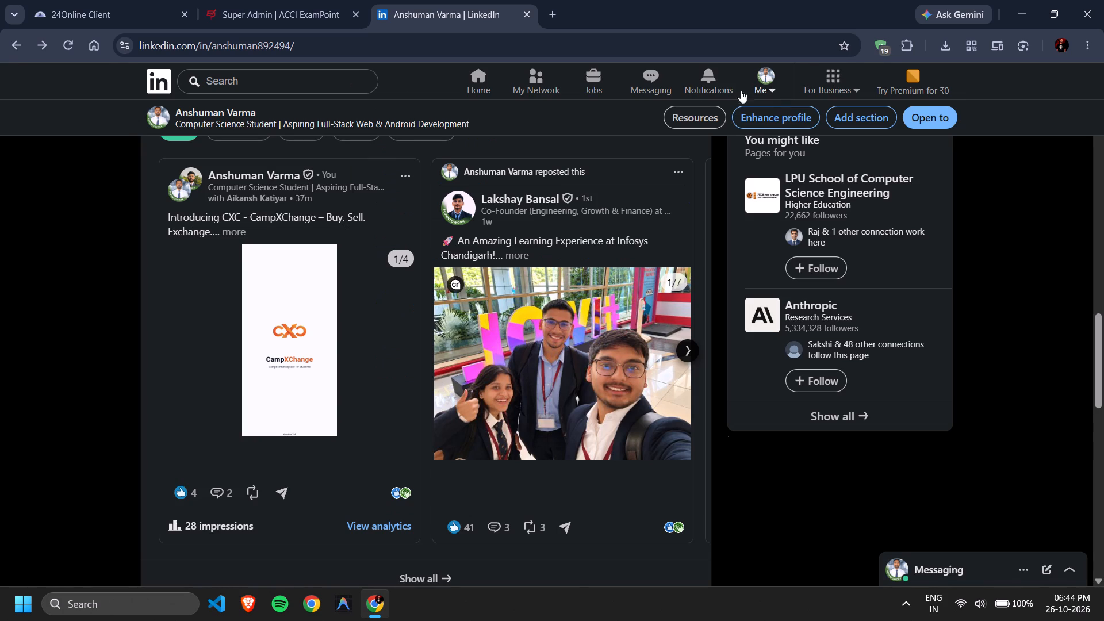
Check the LinkedIn notifications and leave the notifications page.
left_click(699, 83)
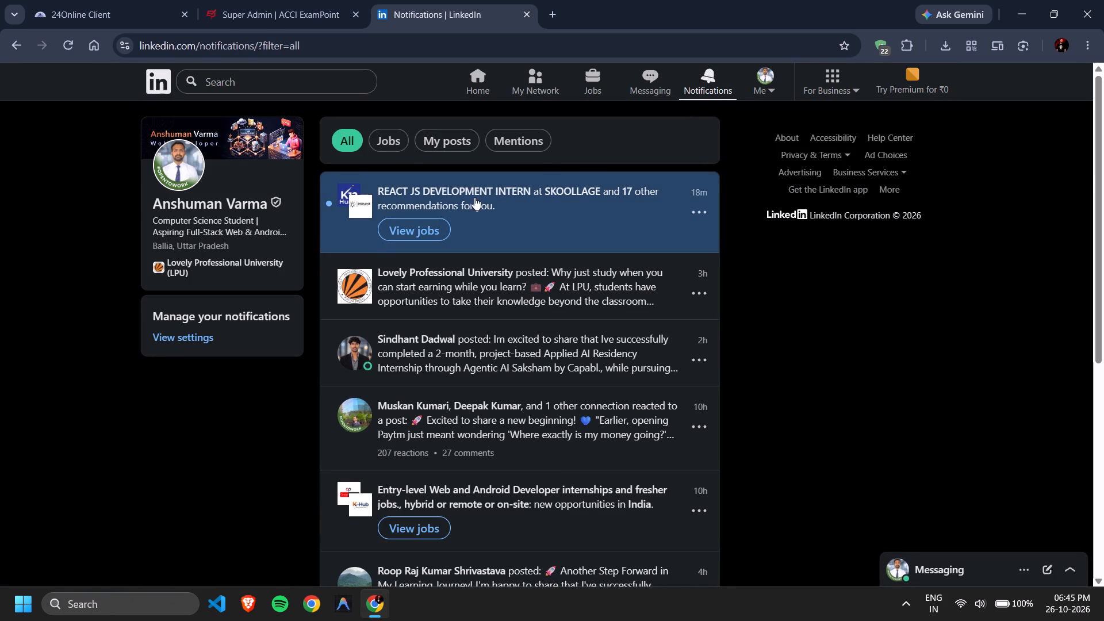
left_click(157, 89)
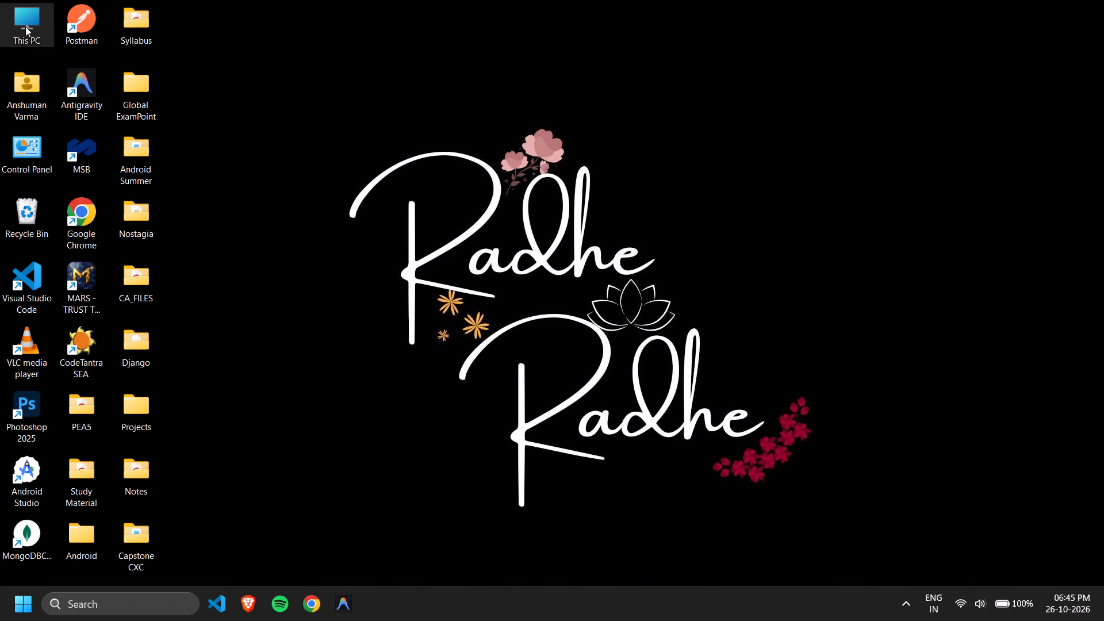
Open the Capstone CXC folder from the desktop to check its files, and close it again.
left_click(264, 509)
double_click(147, 542)
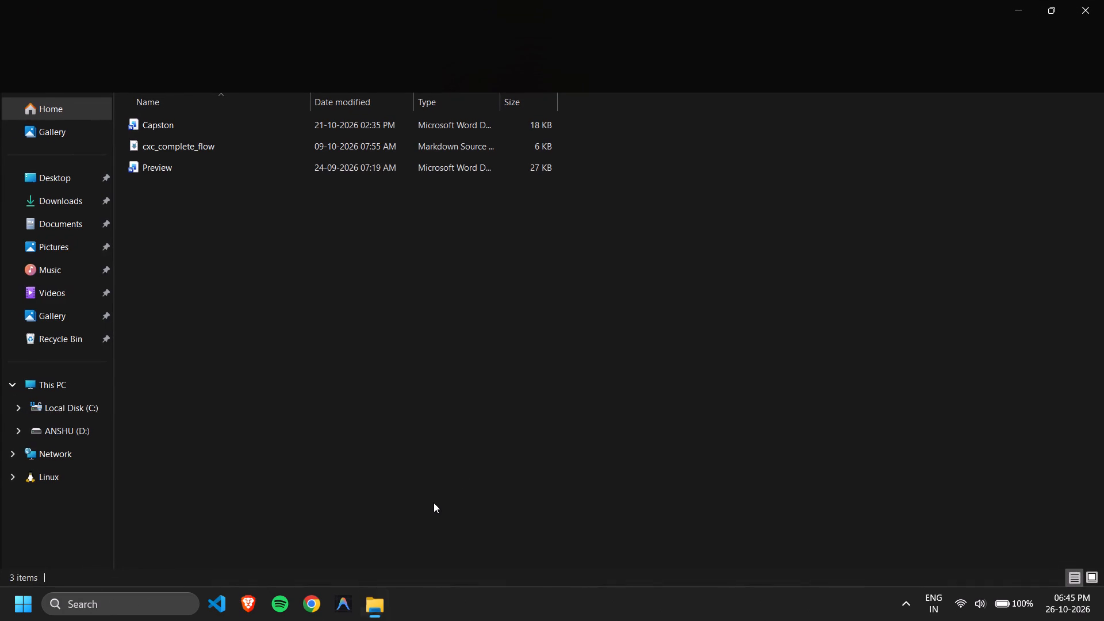
left_click(1103, 0)
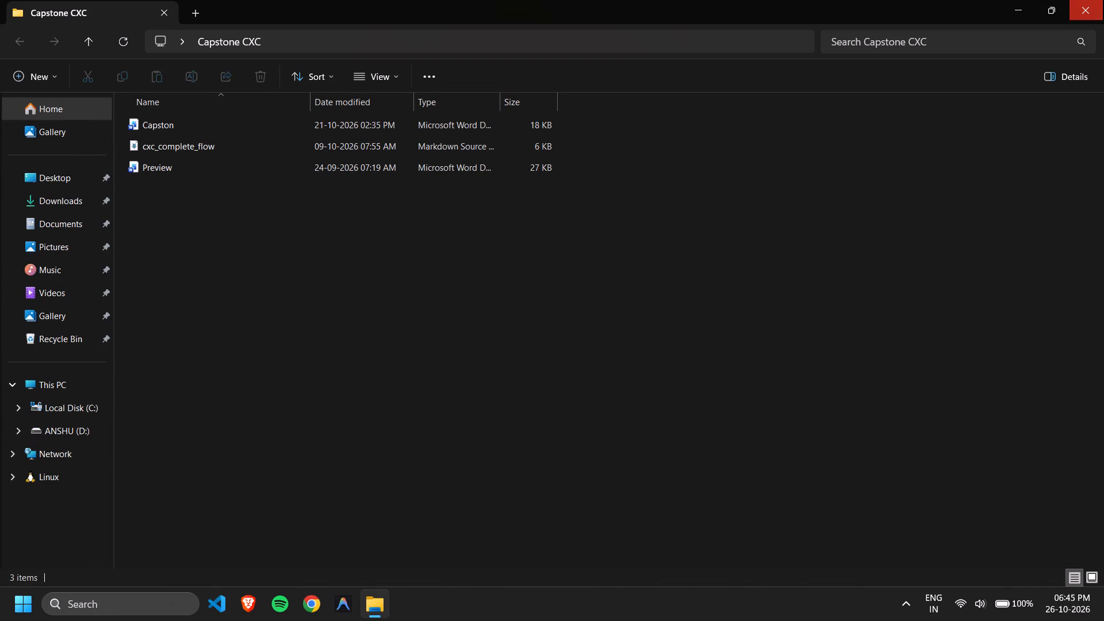
Create a new Microsoft PowerPoint presentation on the desktop and name it CXC.
left_click(328, 248)
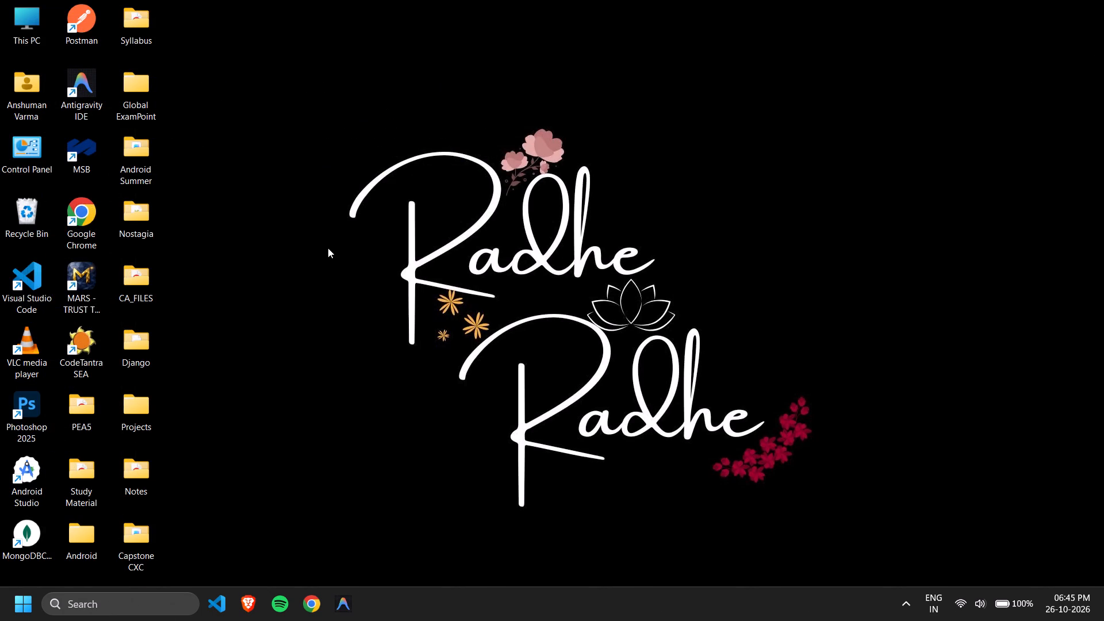
right_click(328, 248)
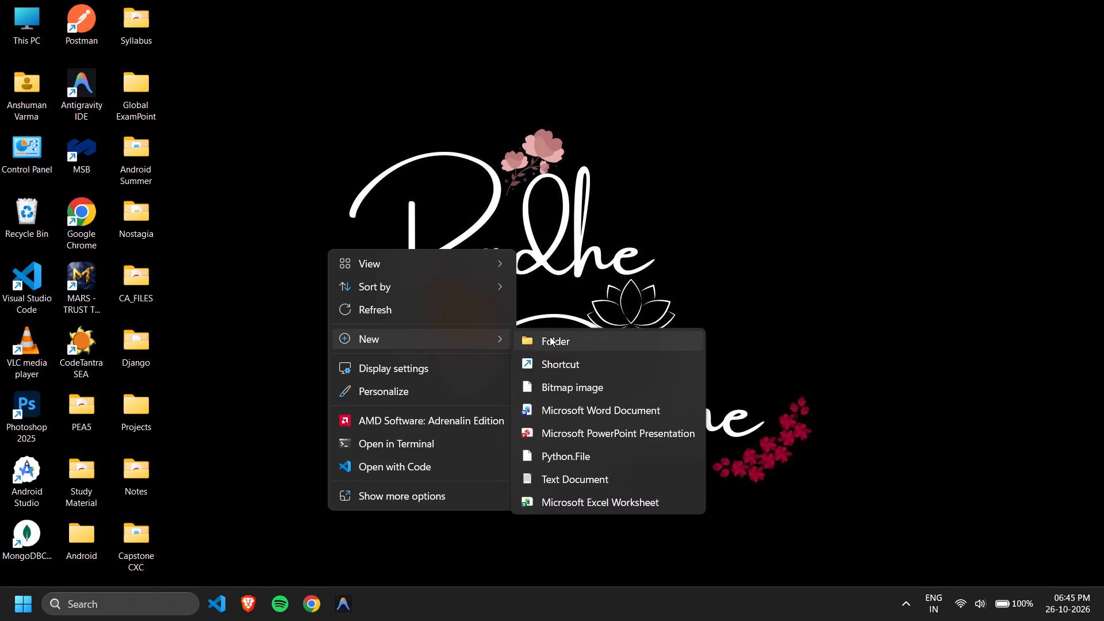
left_click(634, 435)
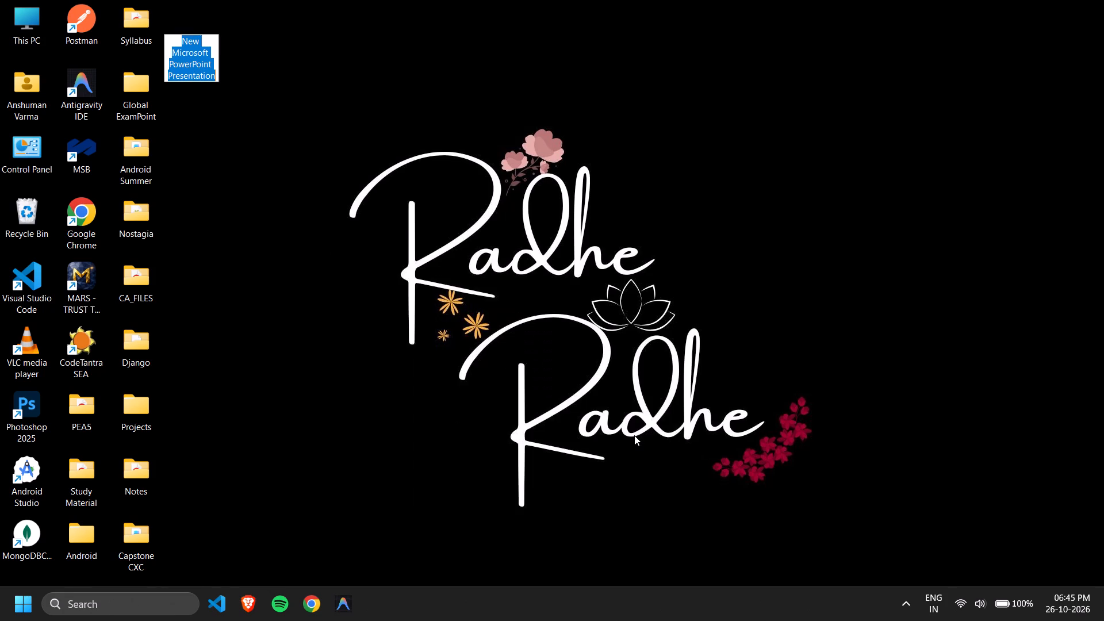
type("CX")
key("shift+Return")
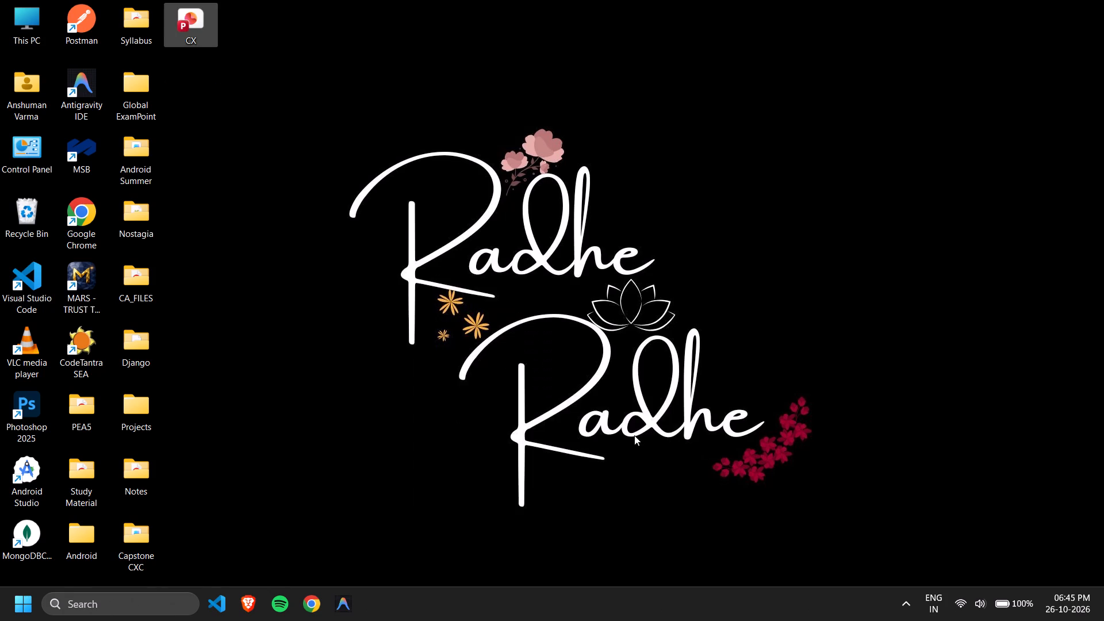
key("F2")
key("Right")
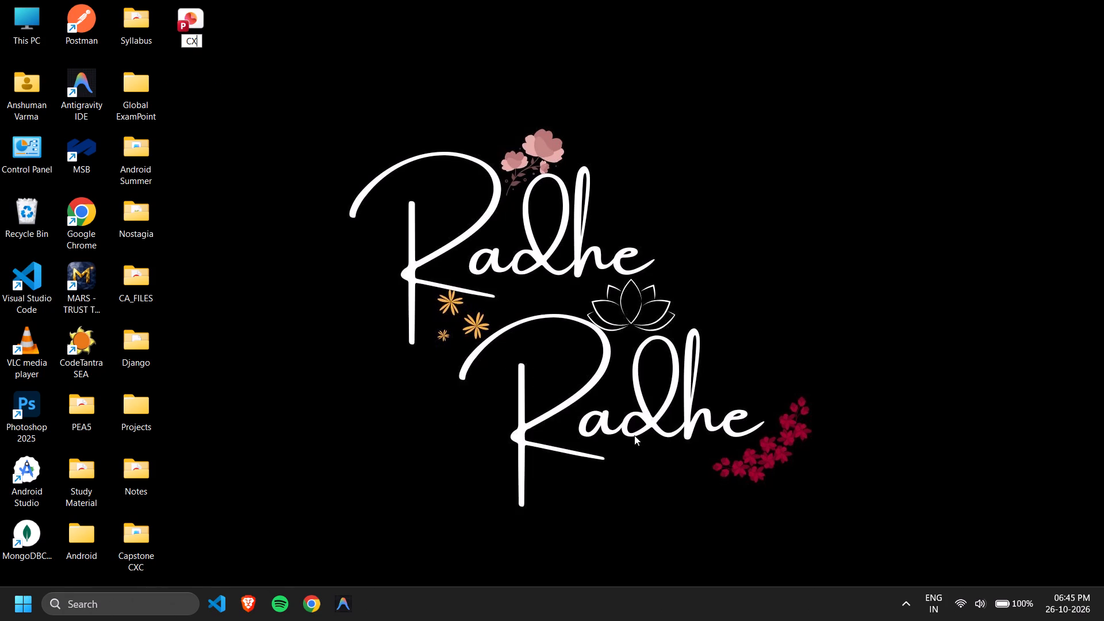
key("shift+c")
key("Return")
Open the CXC presentation in PowerPoint and add its first slide.
key("Return")
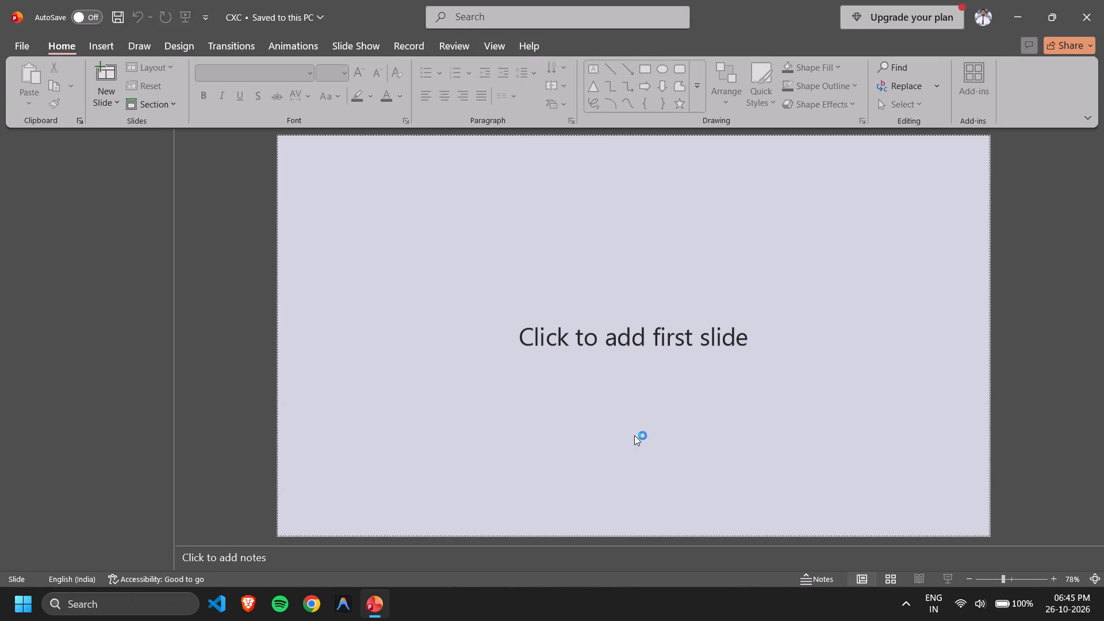
left_click(634, 435)
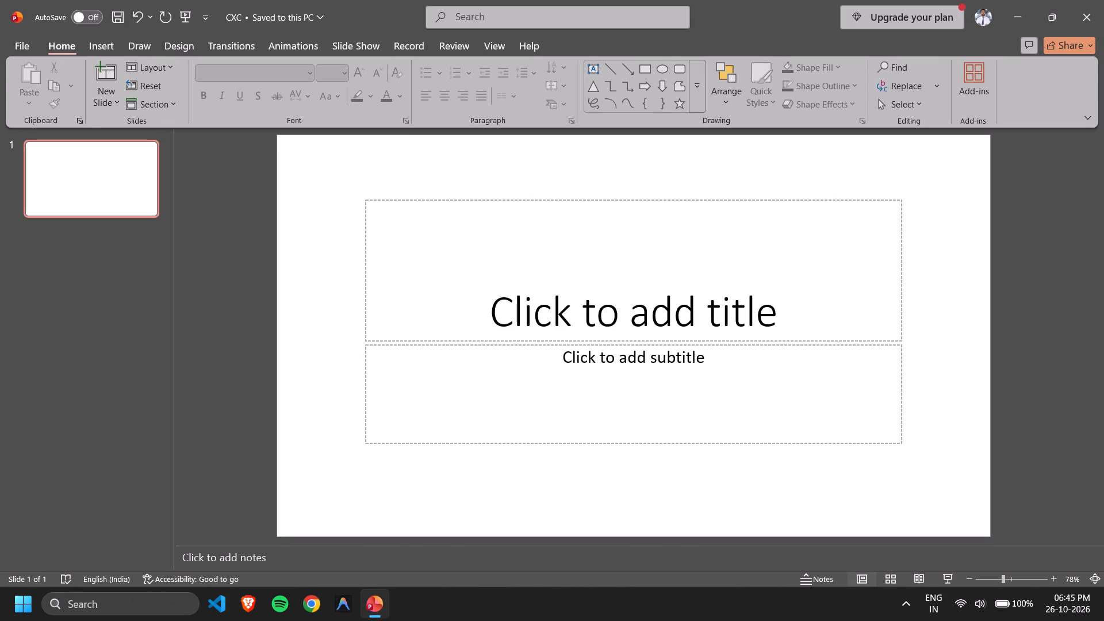
Apply the Film Burn design theme to the presentation.
left_click(348, 42)
left_click(290, 37)
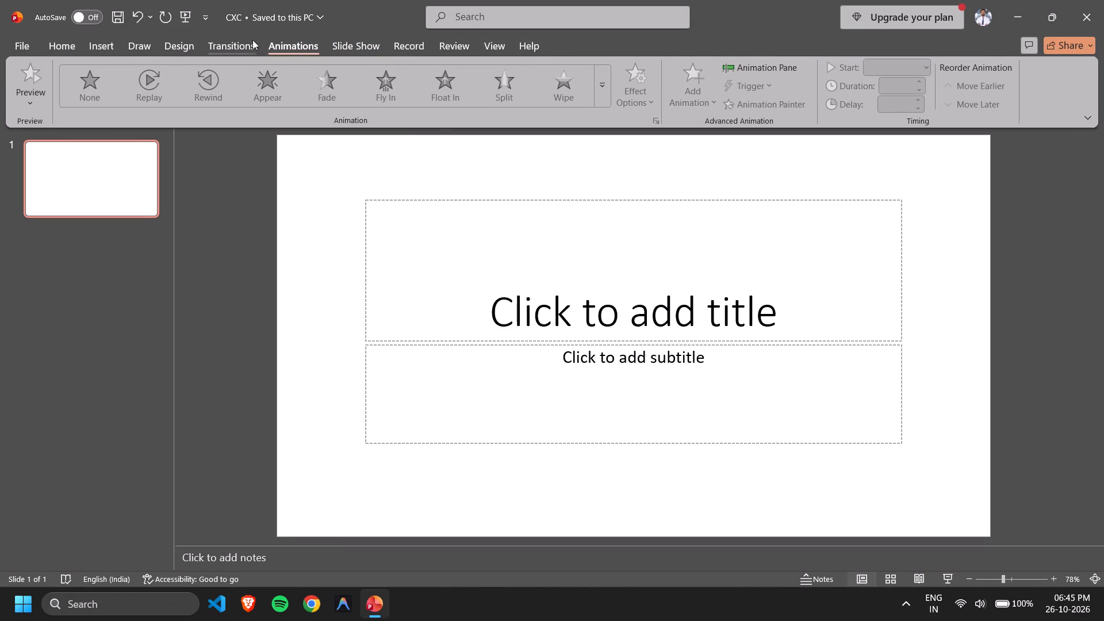
left_click(168, 44)
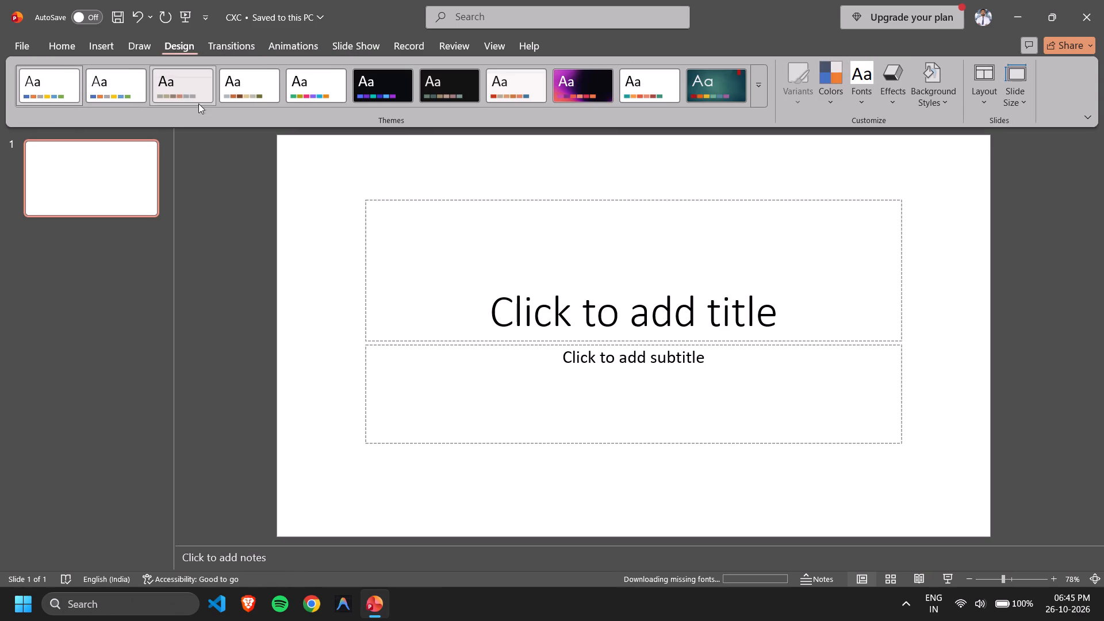
left_click(578, 91)
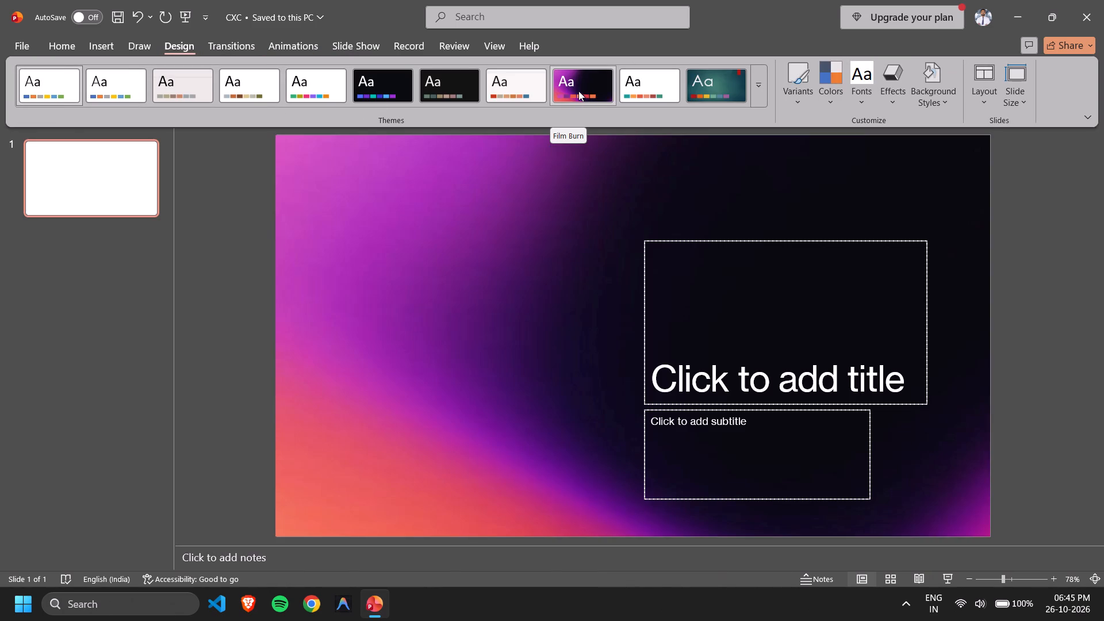
Add a second slide after the title slide.
right_click(133, 260)
left_click(102, 273)
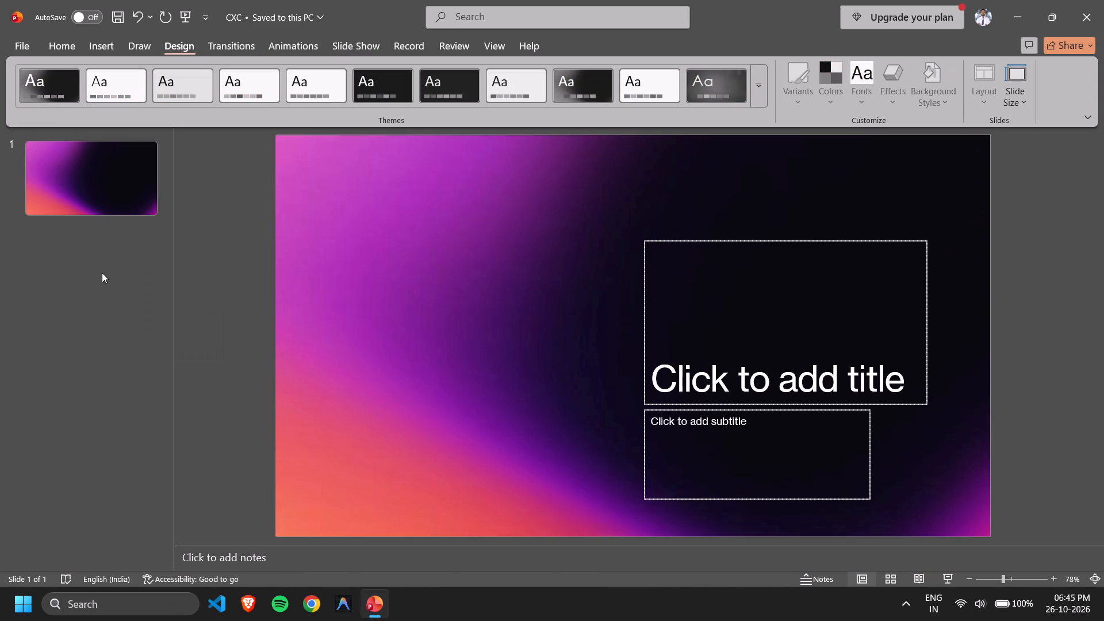
key("ctrl+m")
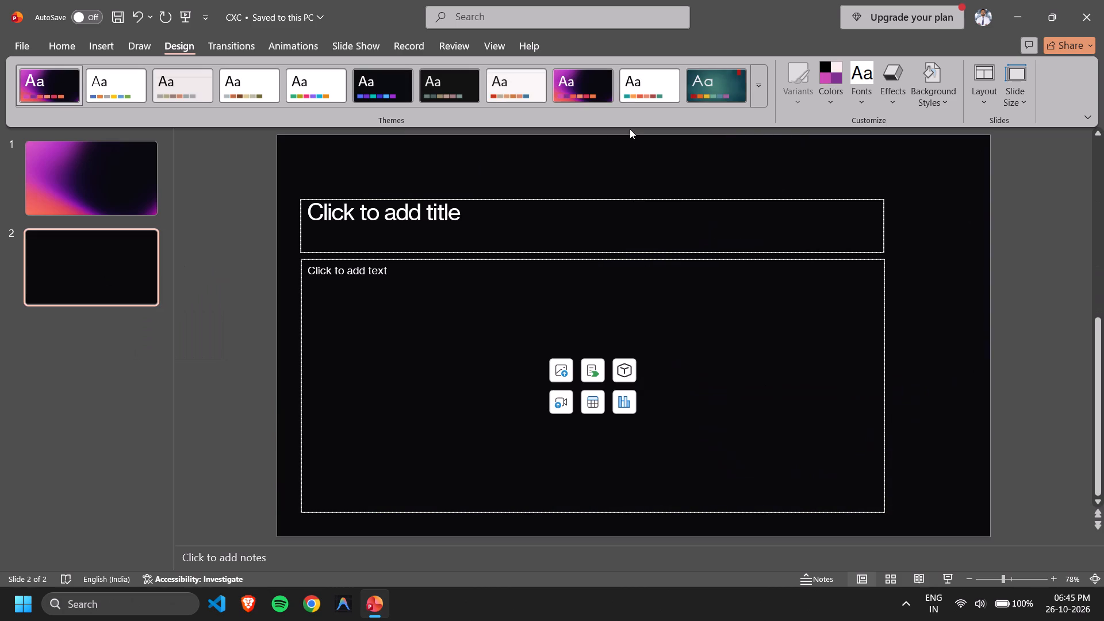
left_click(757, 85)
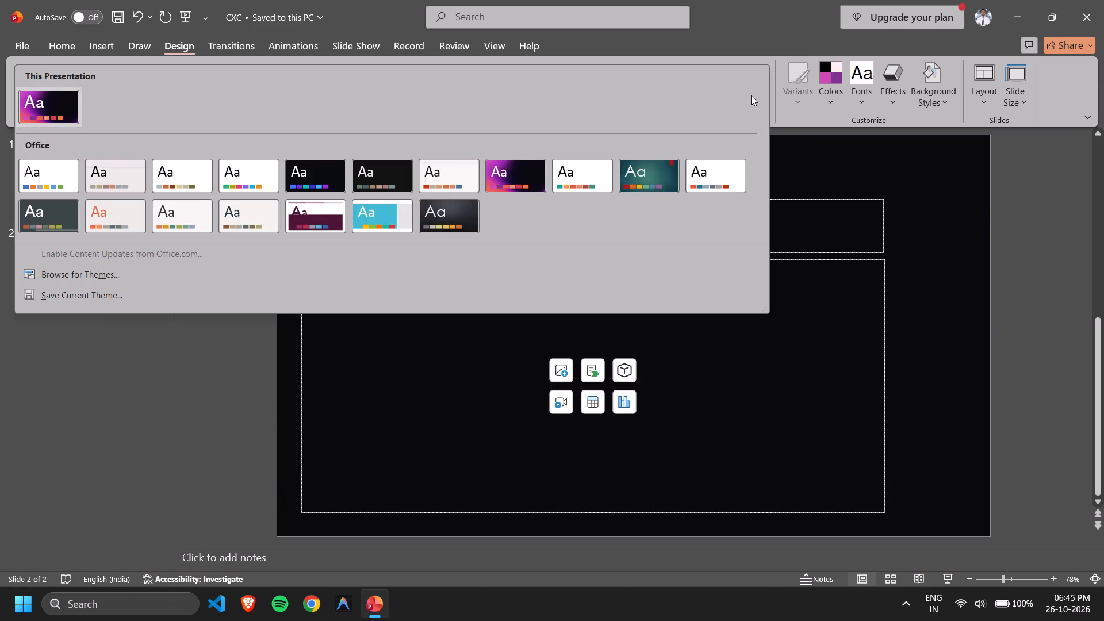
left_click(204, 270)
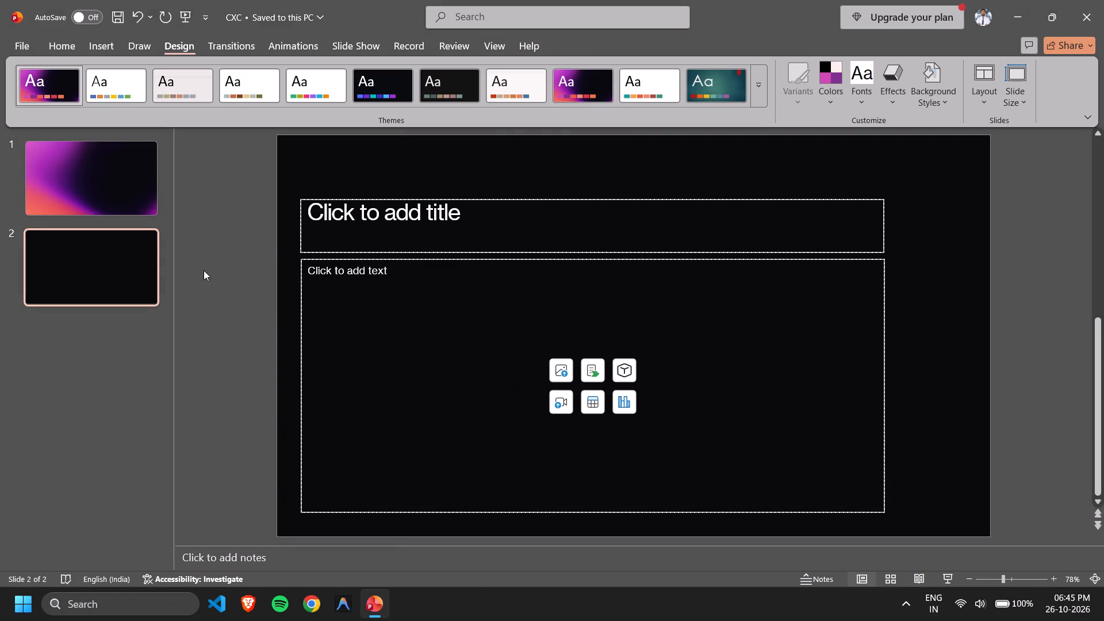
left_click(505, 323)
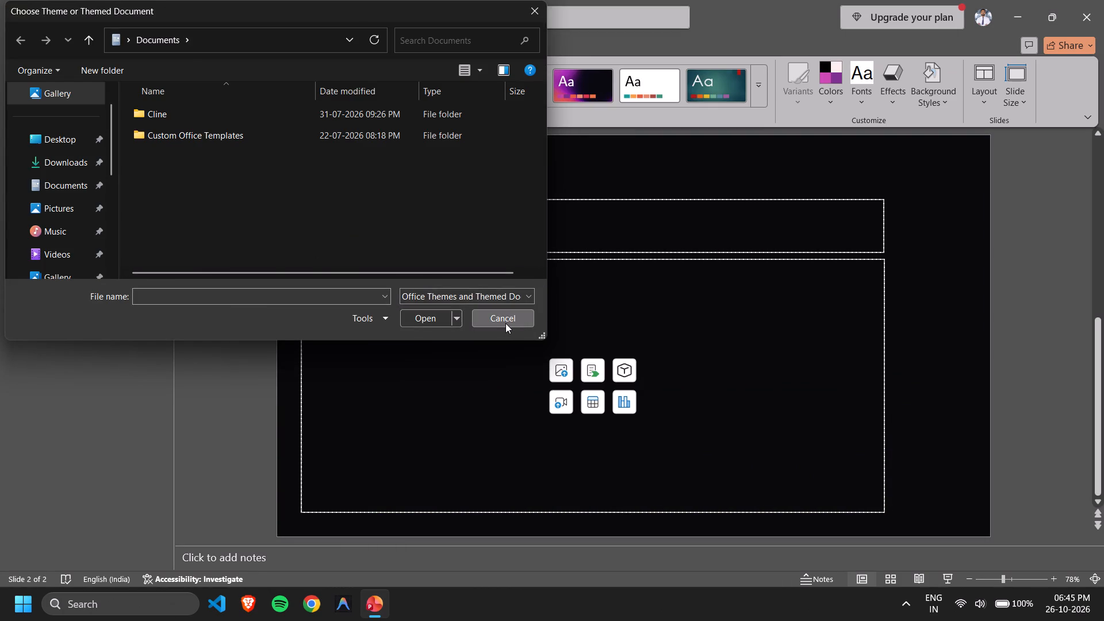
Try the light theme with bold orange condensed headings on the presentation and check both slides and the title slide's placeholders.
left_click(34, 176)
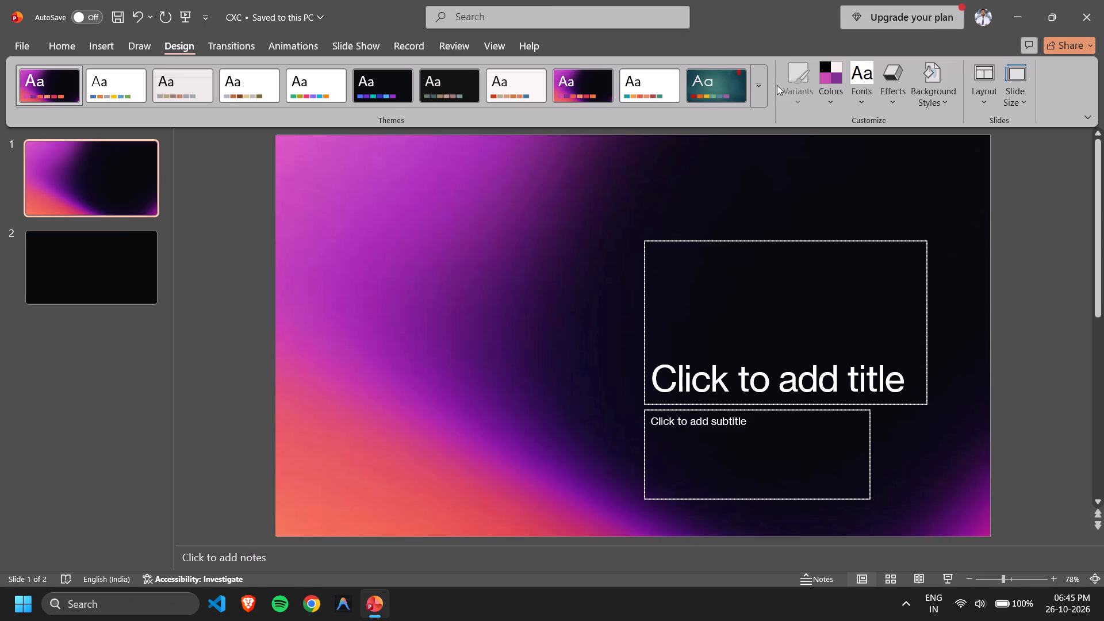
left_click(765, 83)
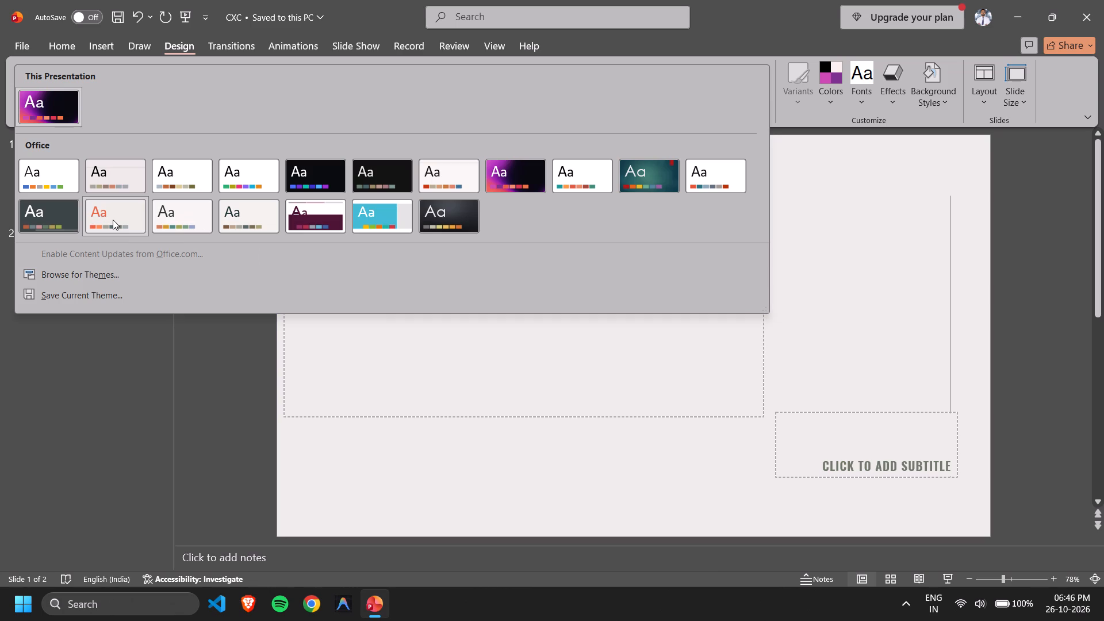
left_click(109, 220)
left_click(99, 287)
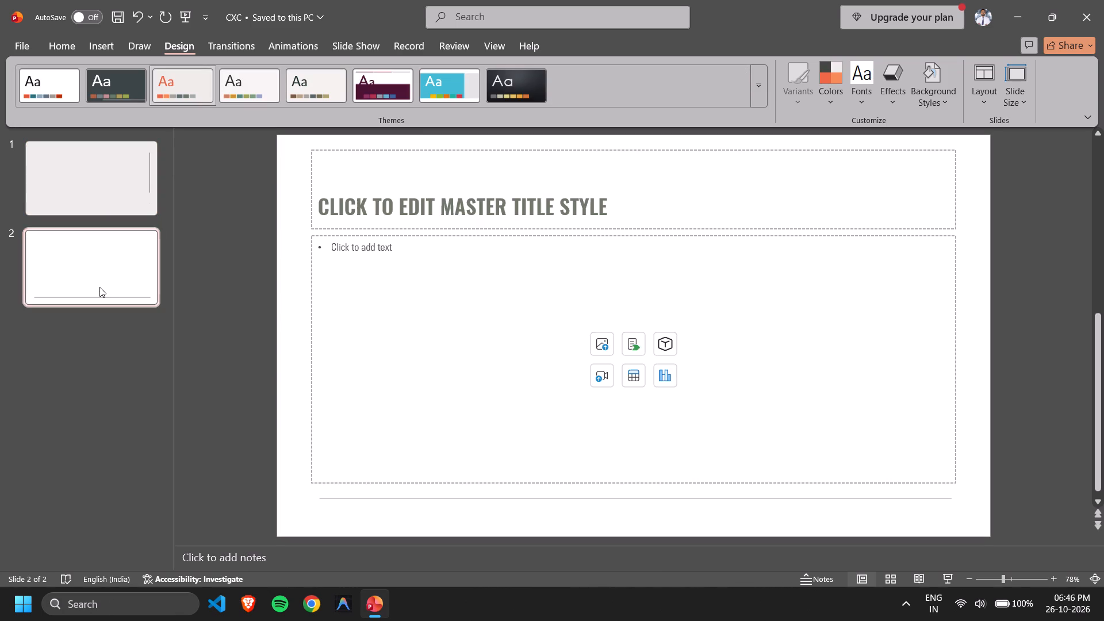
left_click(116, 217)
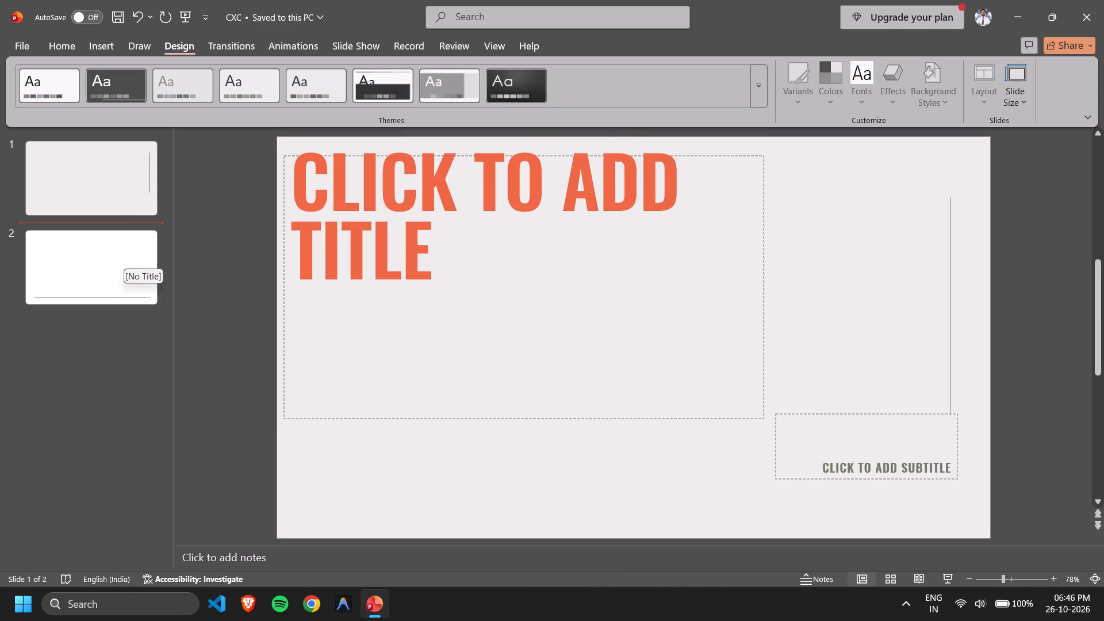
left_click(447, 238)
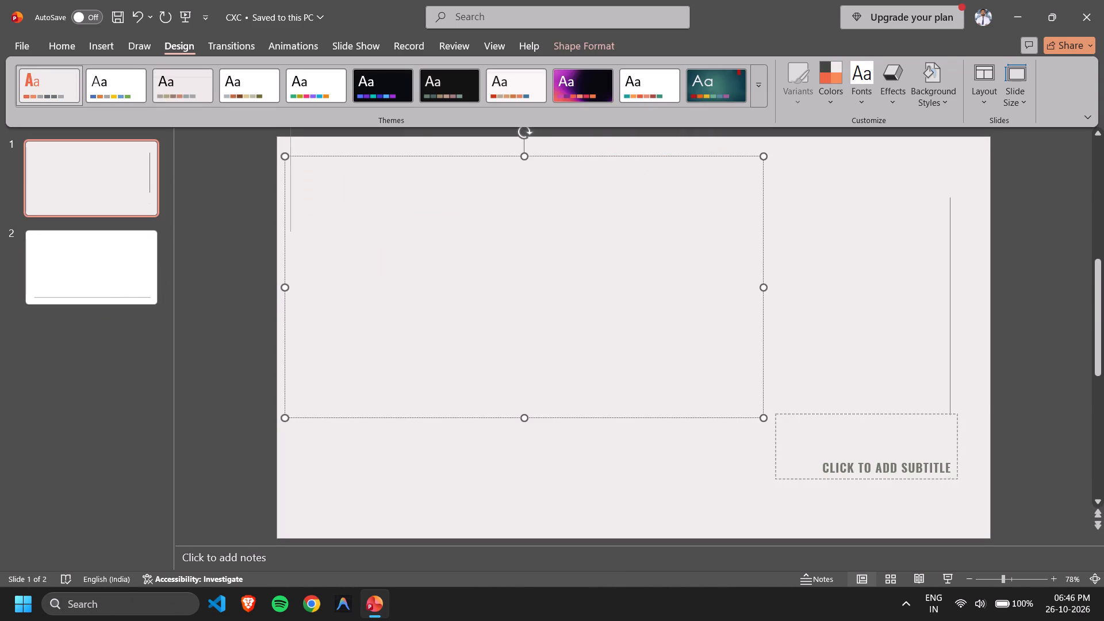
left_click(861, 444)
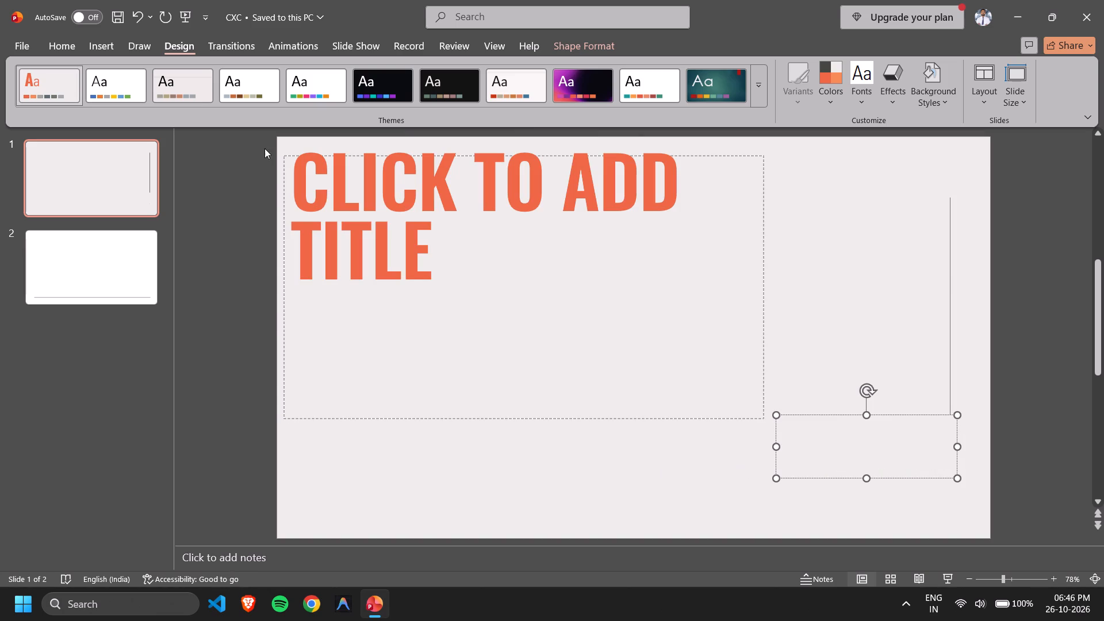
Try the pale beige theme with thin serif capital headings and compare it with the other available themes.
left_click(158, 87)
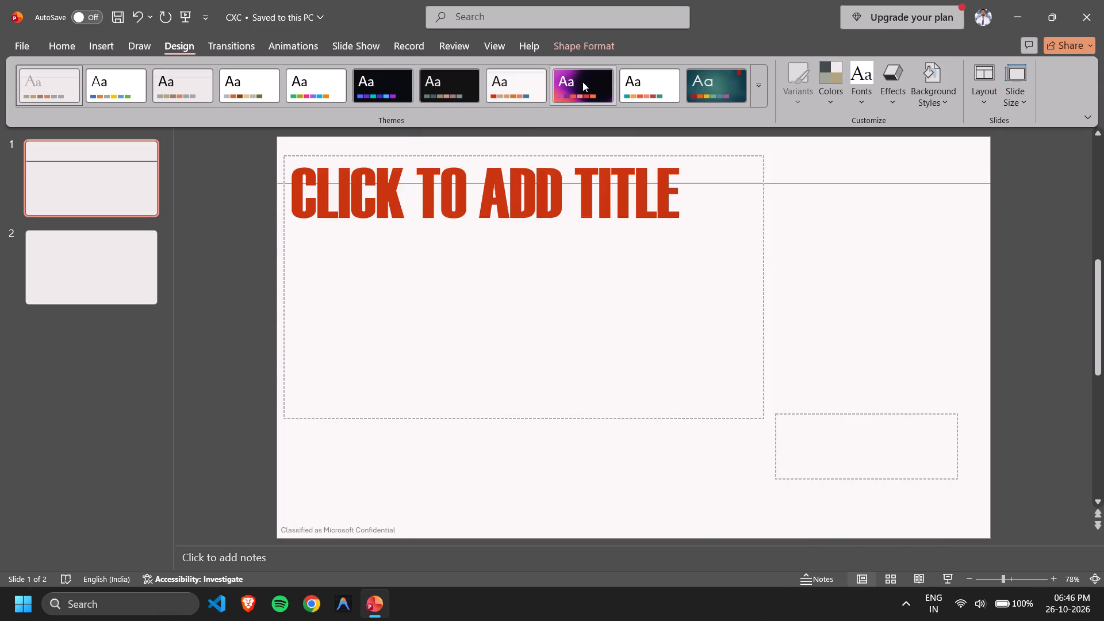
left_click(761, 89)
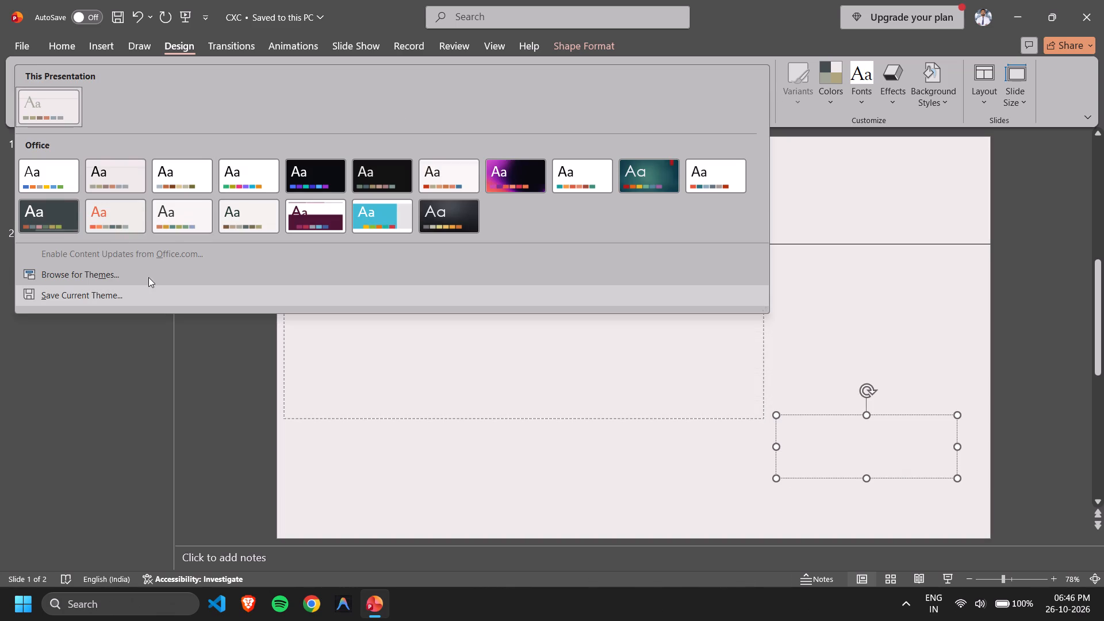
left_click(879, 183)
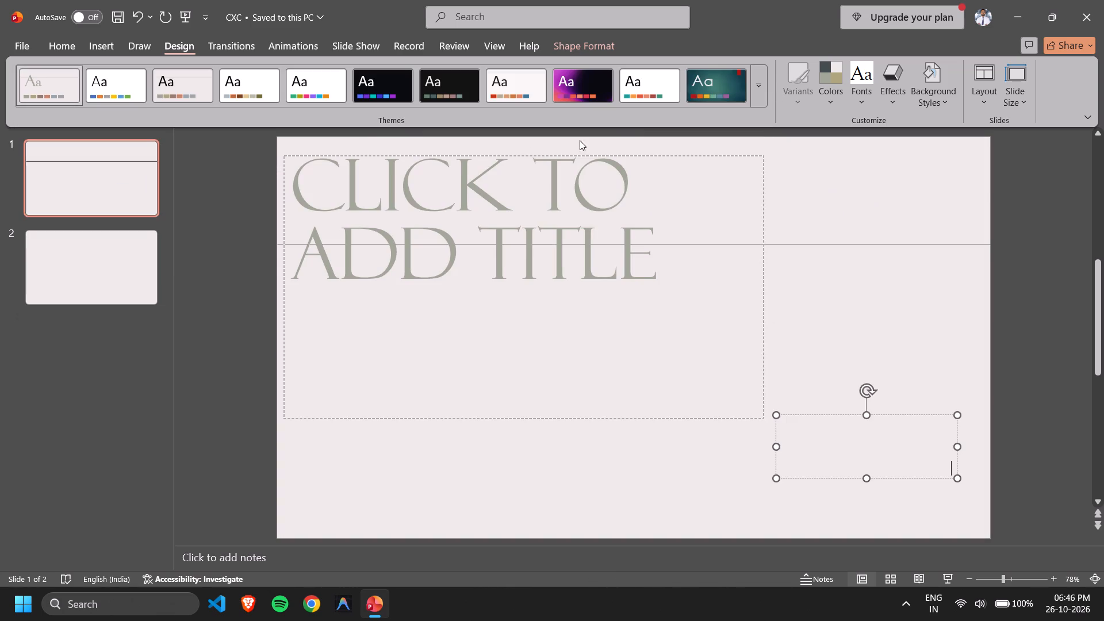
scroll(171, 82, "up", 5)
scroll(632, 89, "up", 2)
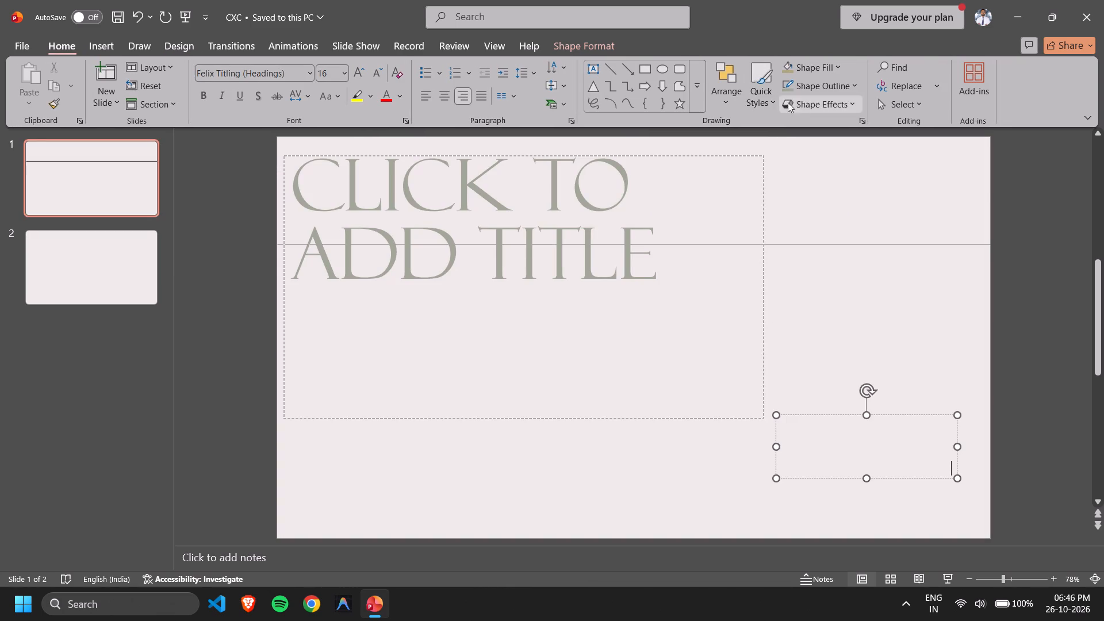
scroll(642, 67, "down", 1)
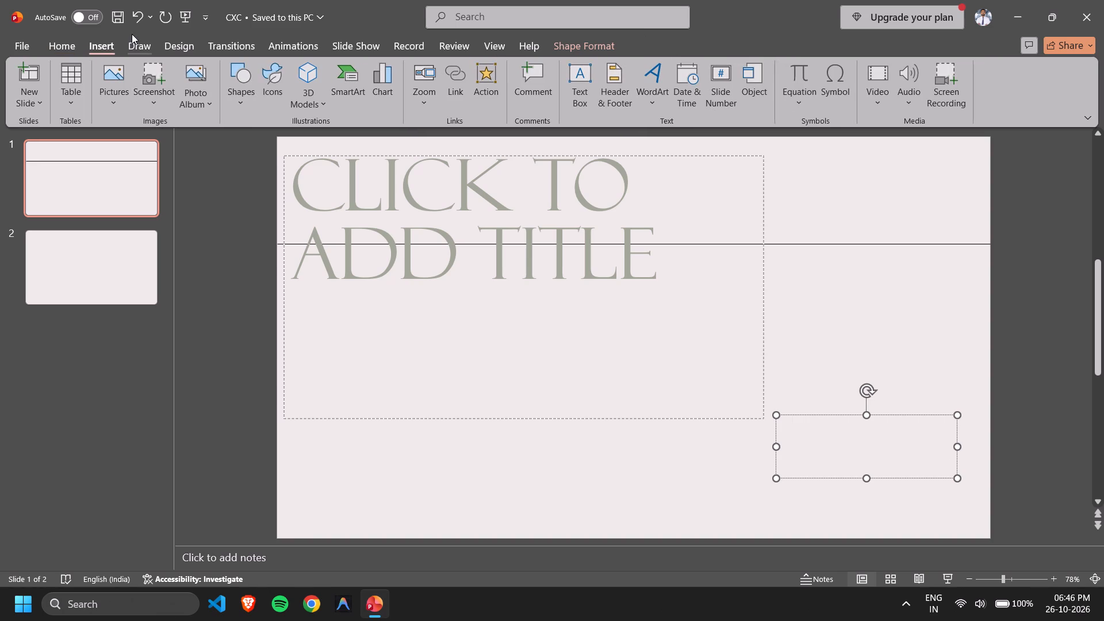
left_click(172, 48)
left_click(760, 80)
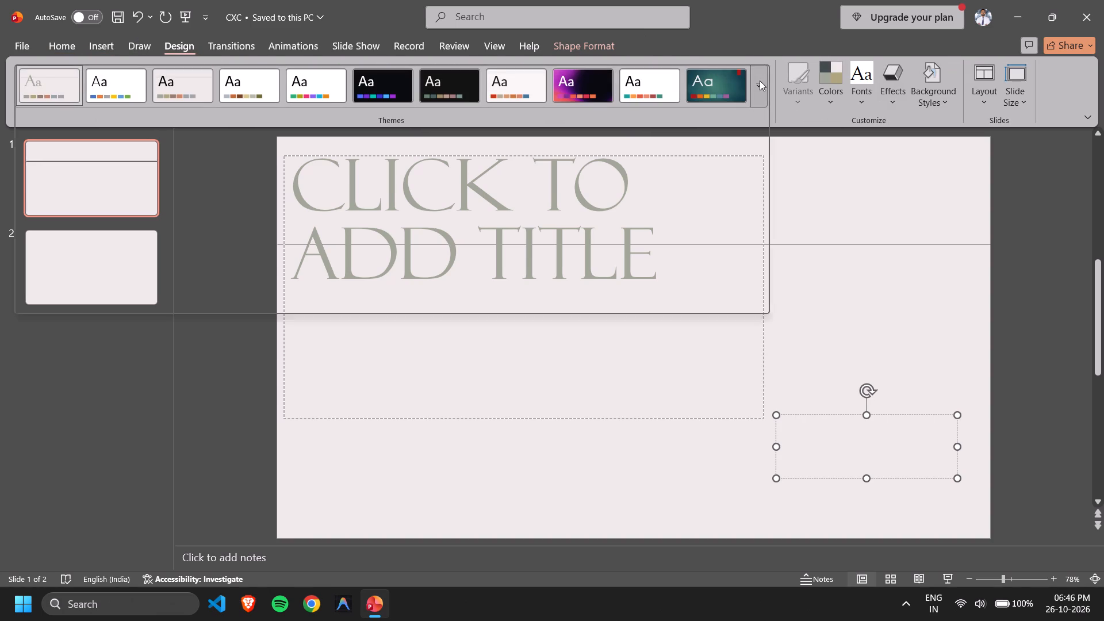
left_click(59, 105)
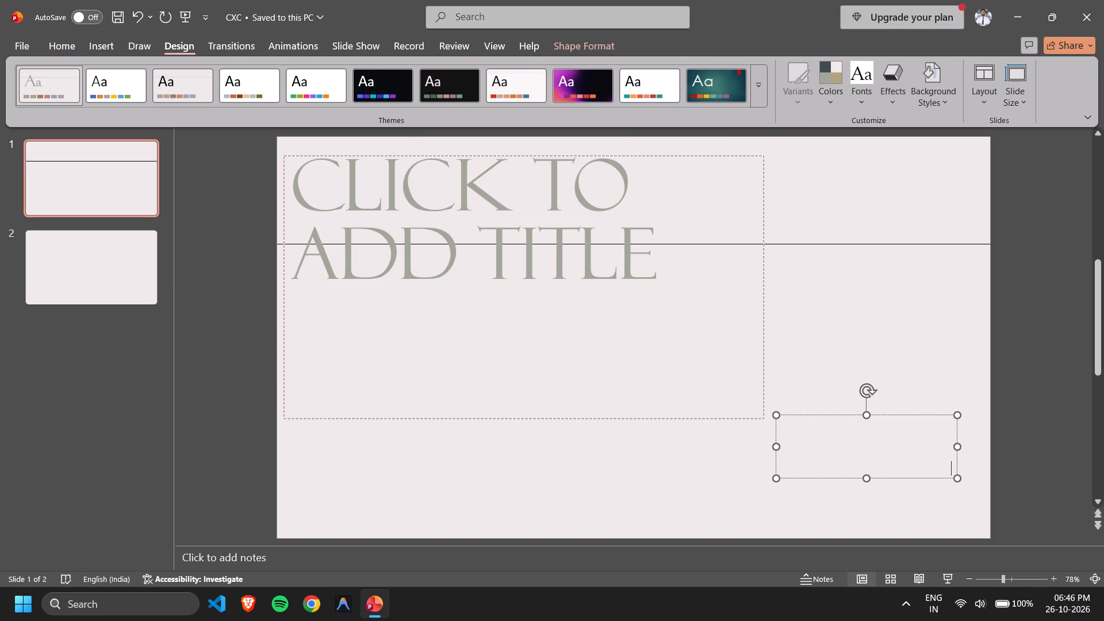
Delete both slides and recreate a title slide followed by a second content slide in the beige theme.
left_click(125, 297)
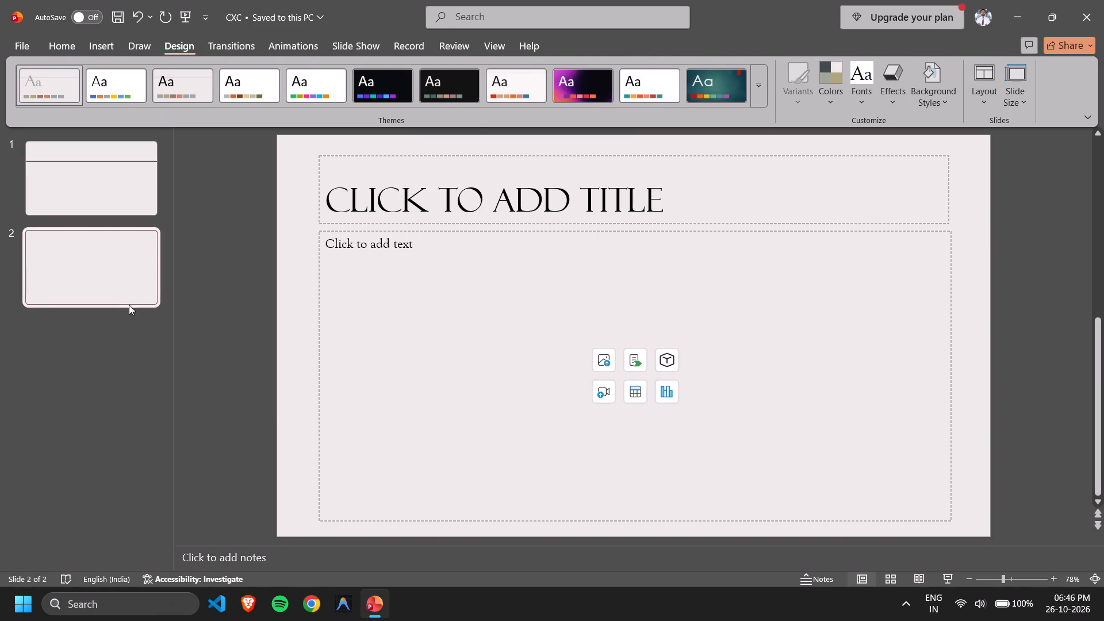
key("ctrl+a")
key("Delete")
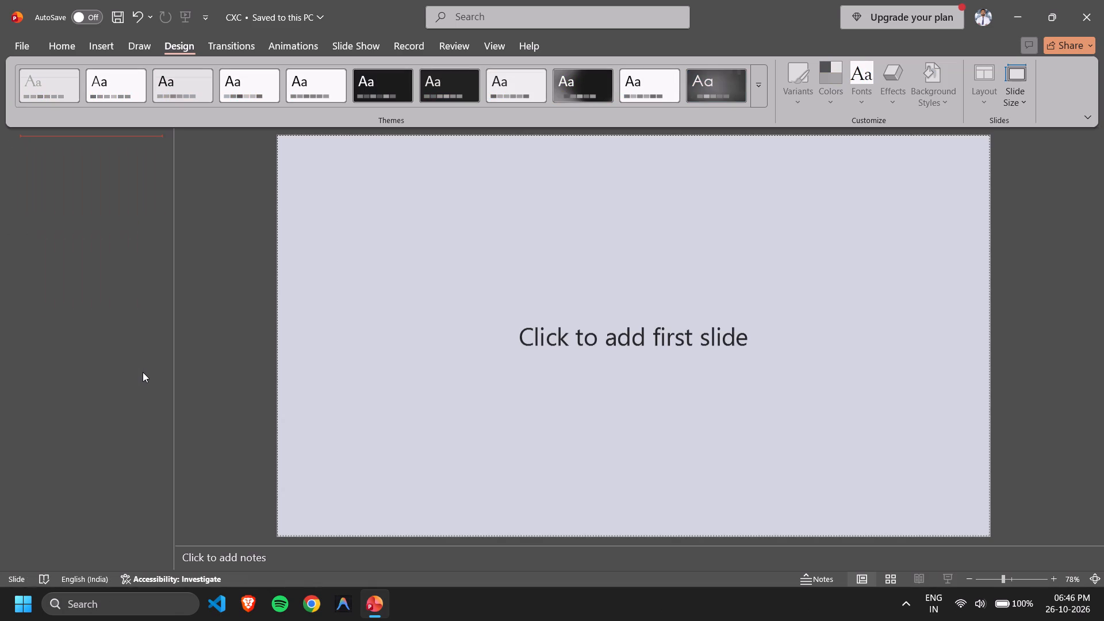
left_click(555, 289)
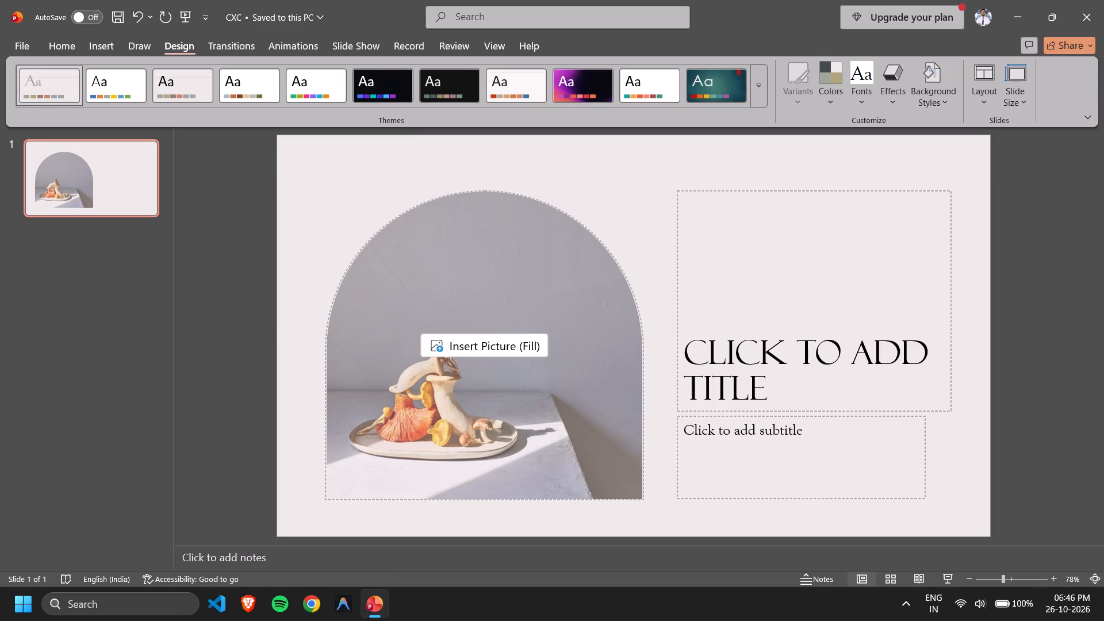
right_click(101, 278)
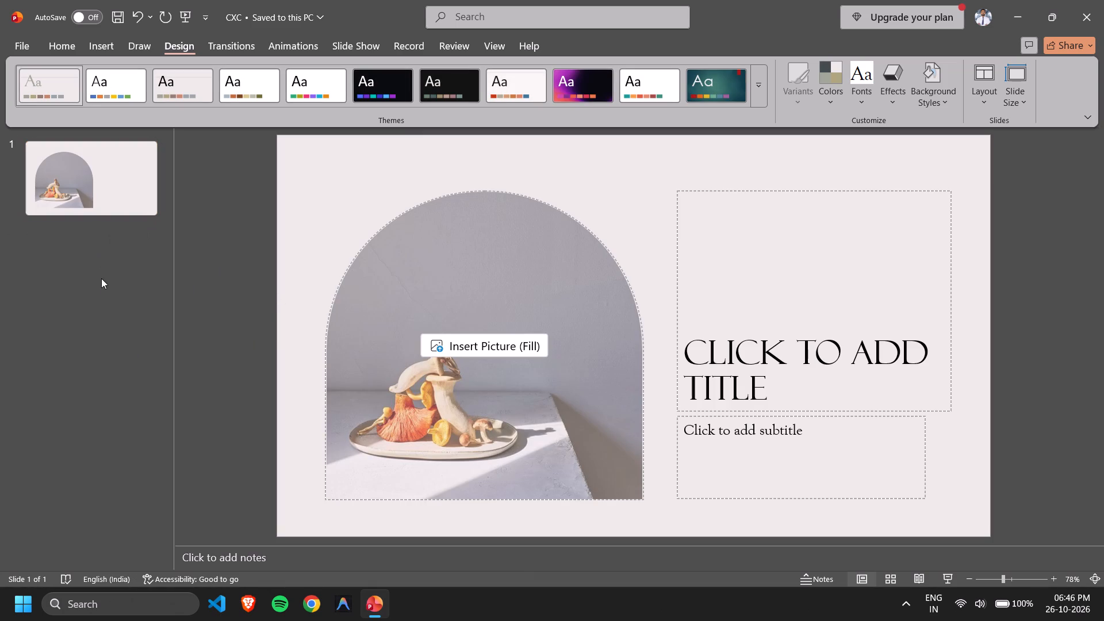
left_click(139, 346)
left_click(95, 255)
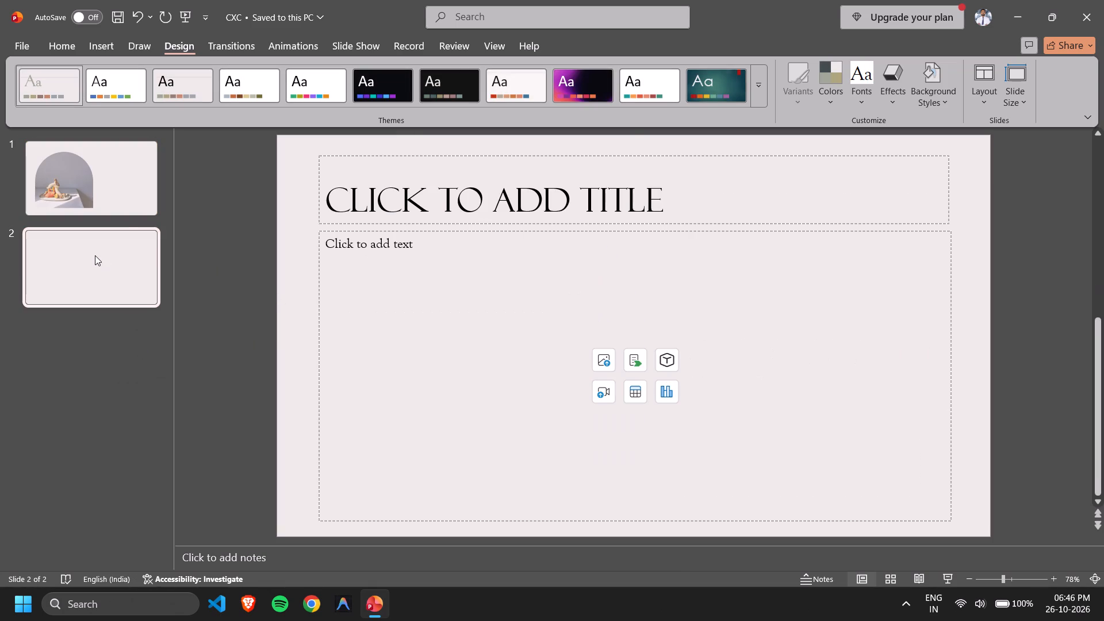
Apply the plain white Office theme with black headings to both slides.
left_click(758, 83)
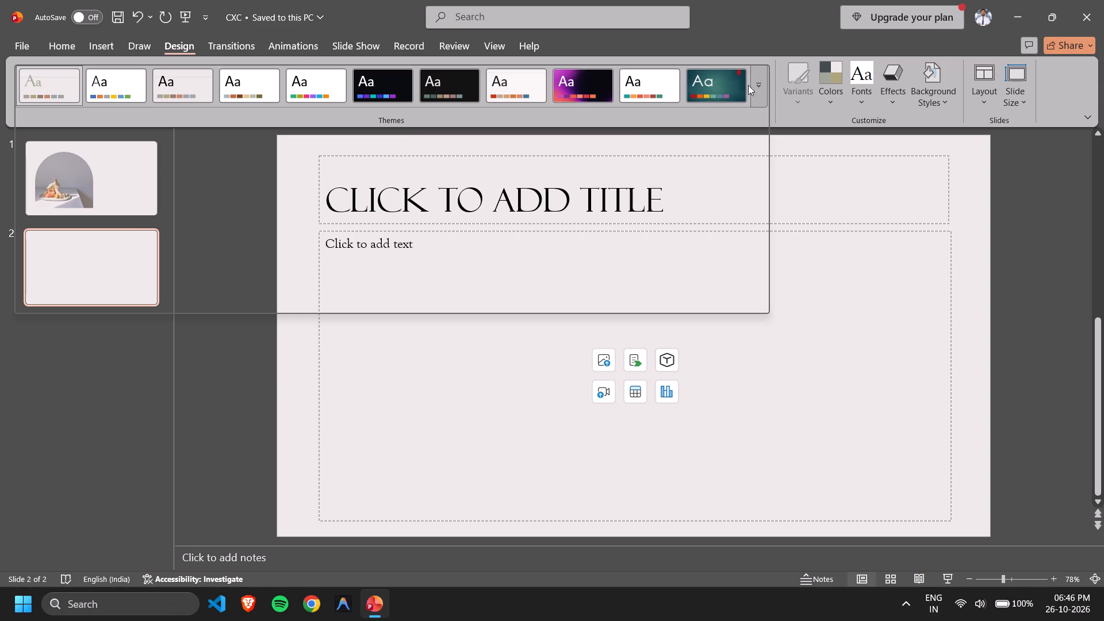
left_click(62, 182)
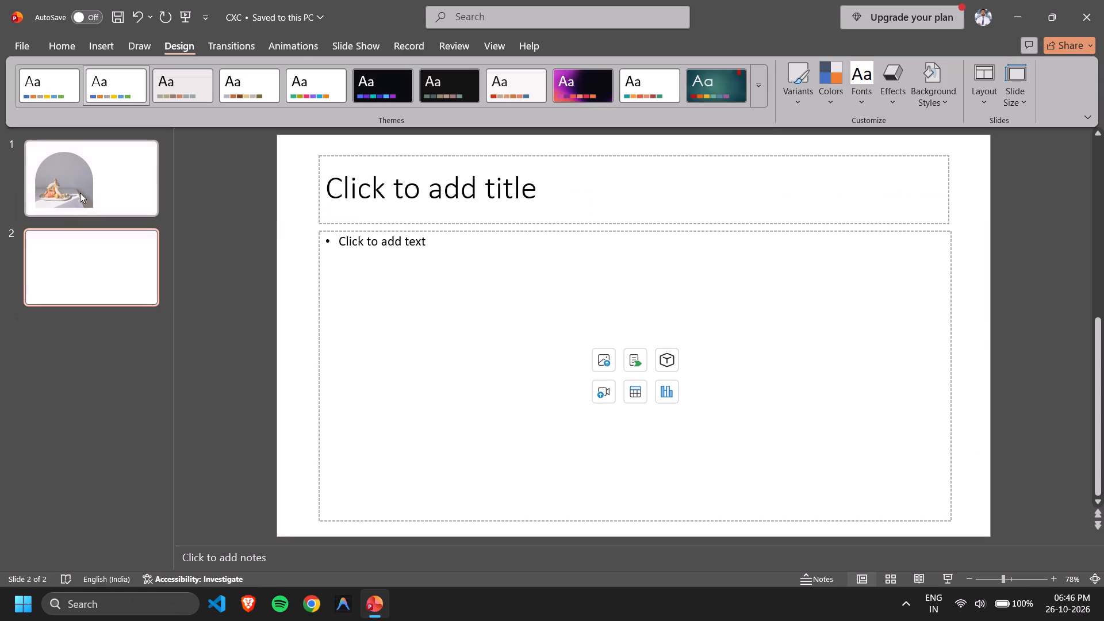
left_click(113, 194)
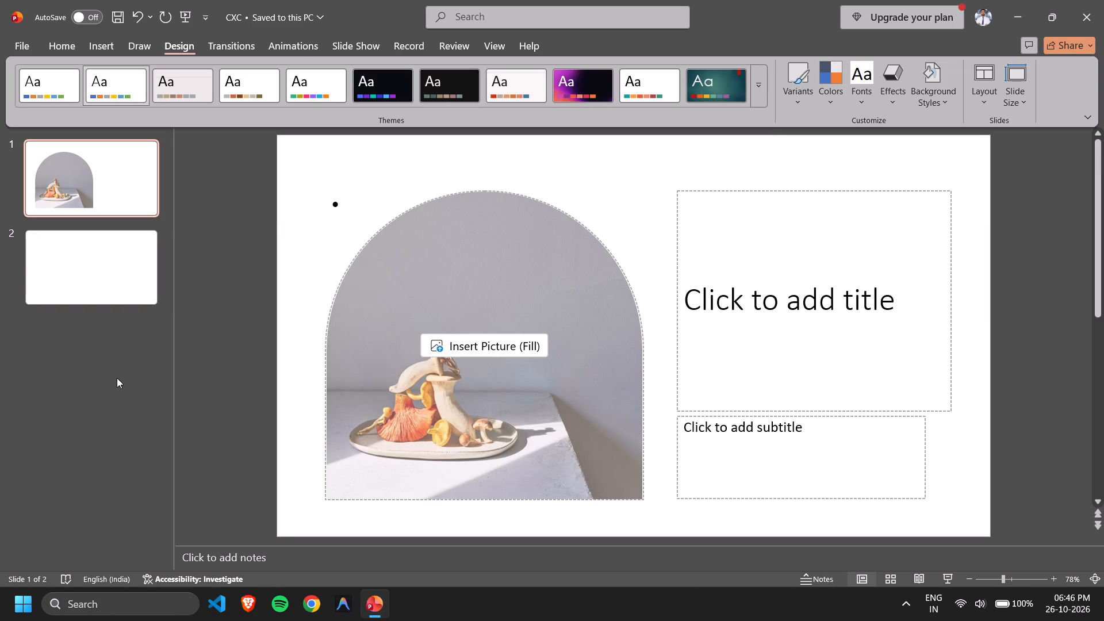
key("ctrl+a")
left_click(62, 90)
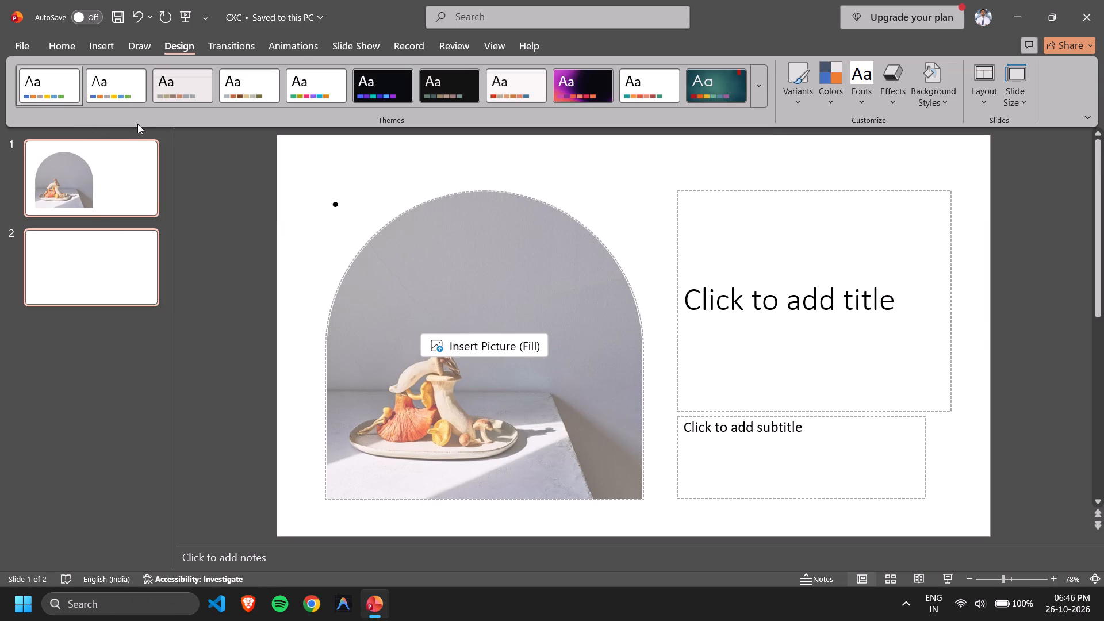
left_click(127, 97)
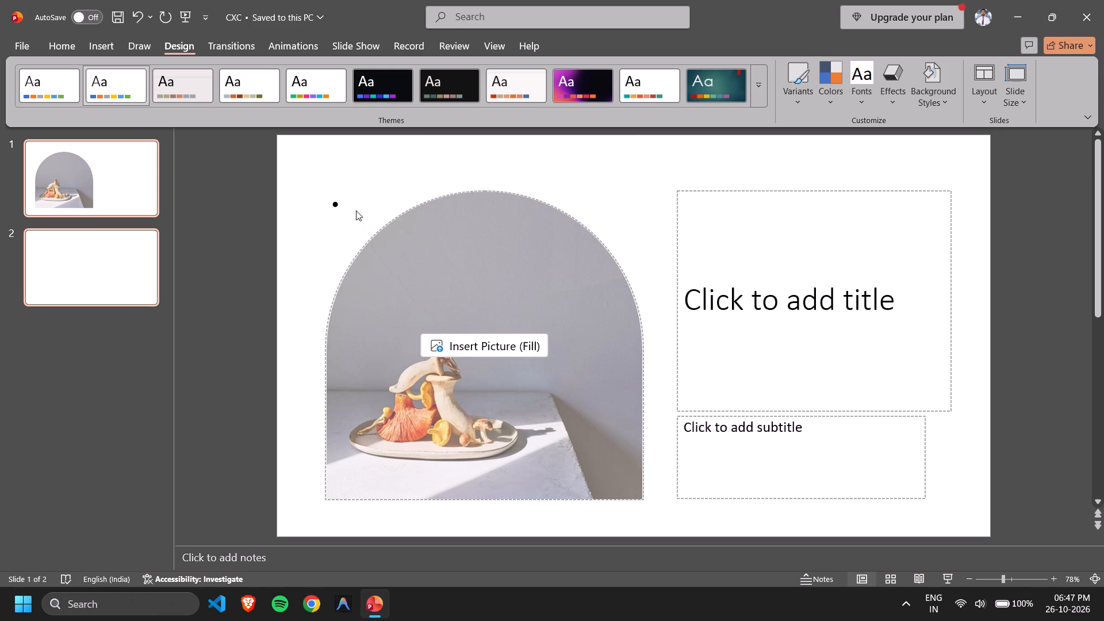
Delete all slides and add a fresh first slide in the plain white theme.
key("Delete")
left_click(499, 274)
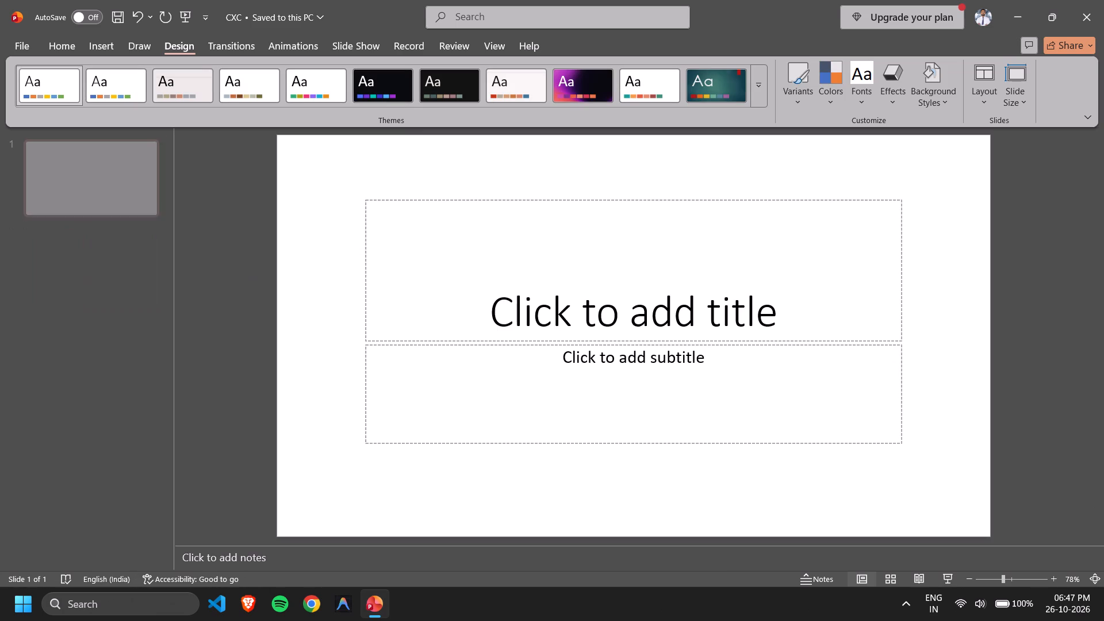
left_click(122, 294)
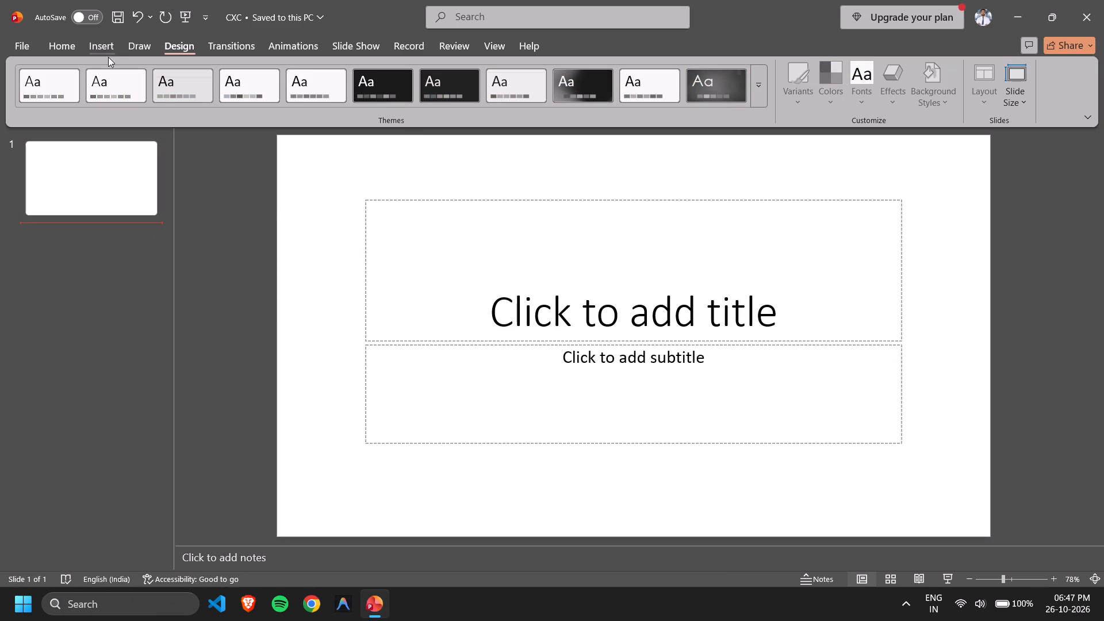
left_click(76, 51)
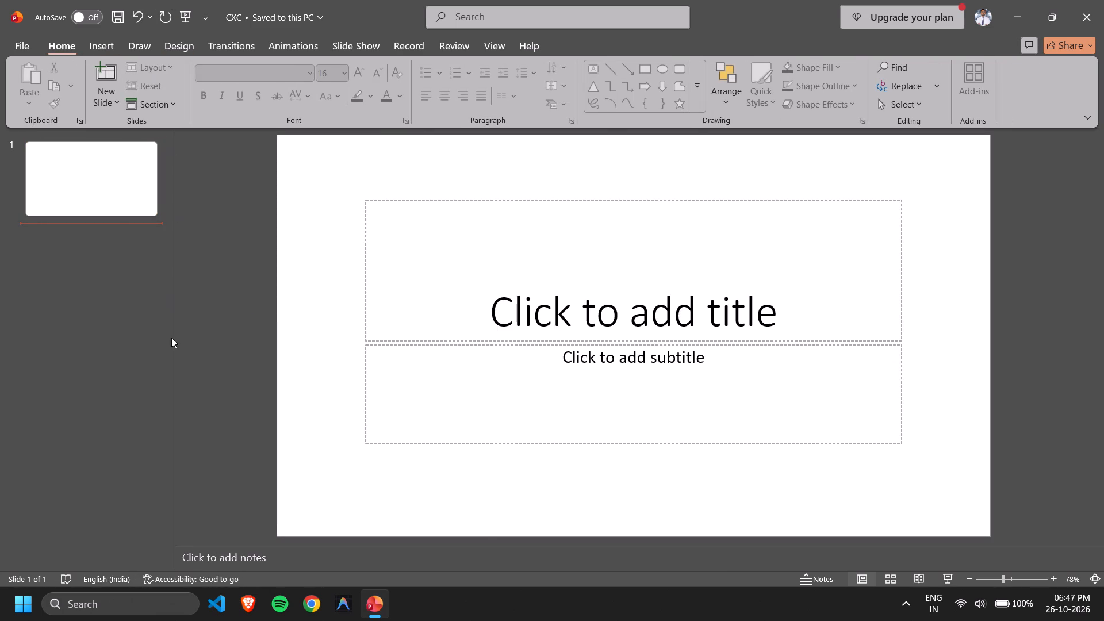
Find the Kuro app through the system search and launch it.
key("super+e")
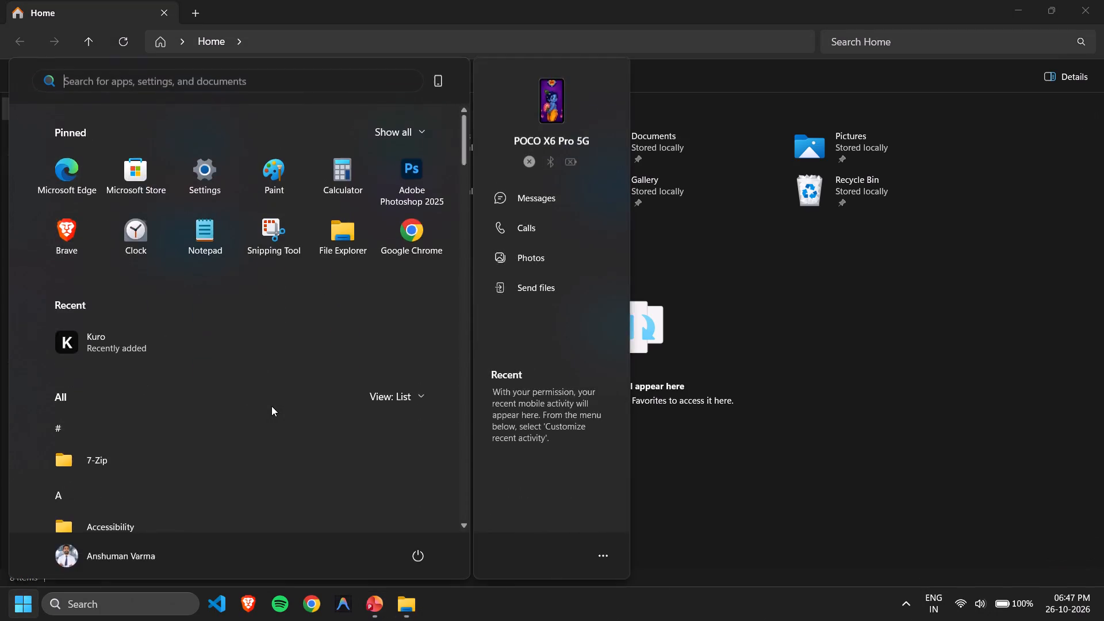
type("ku")
key("Return")
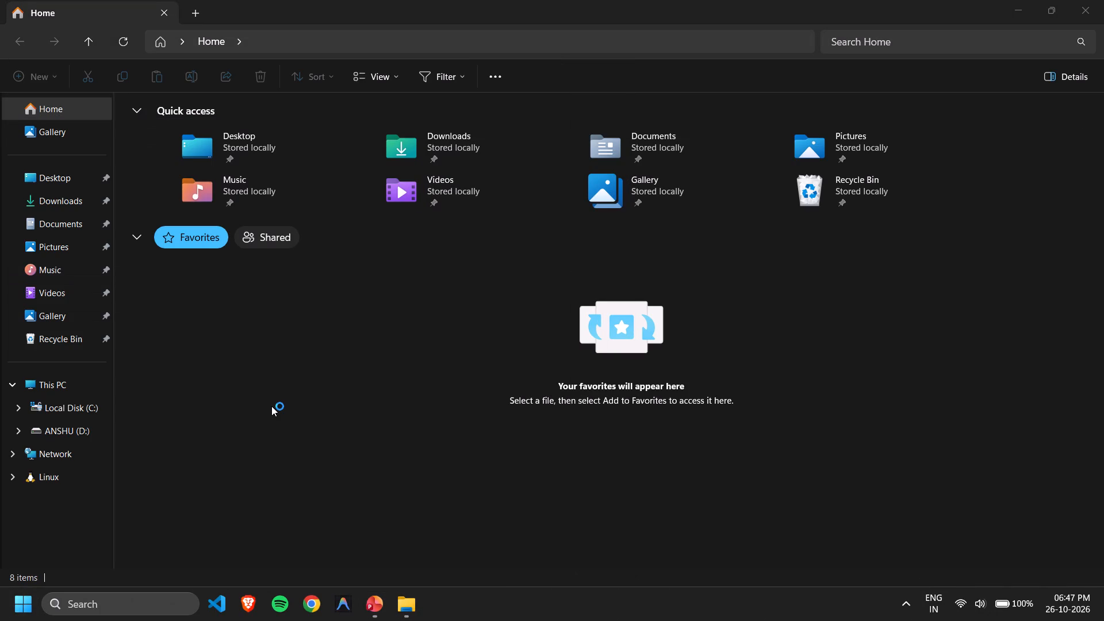
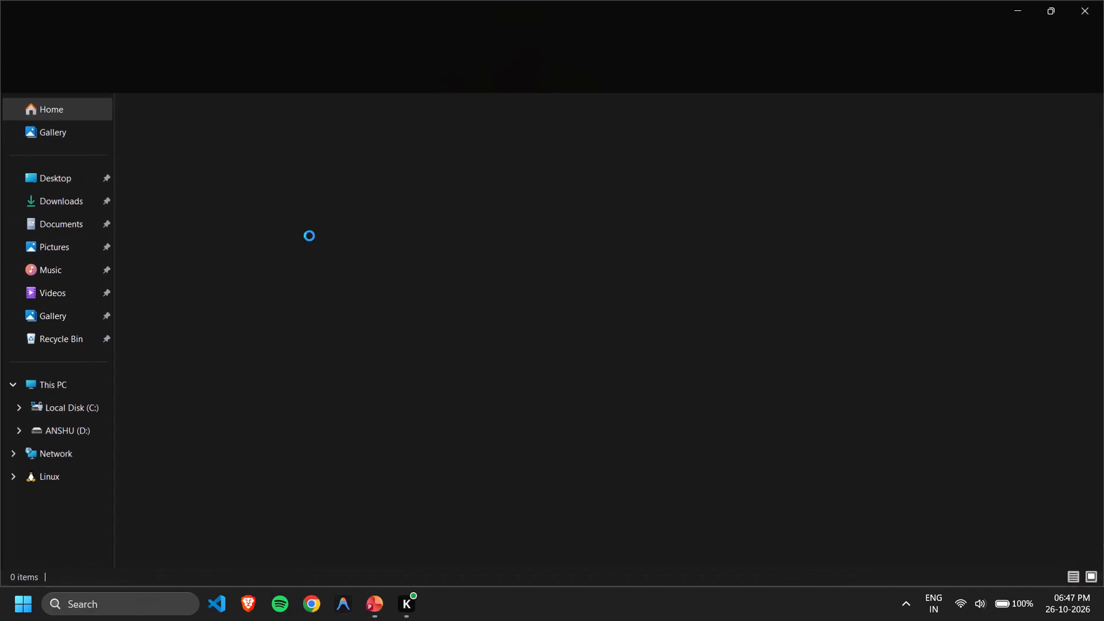
Open the Golden Orange Wave on Black image from the Downloads folder in Adobe Photoshop 2025.
left_click(61, 205)
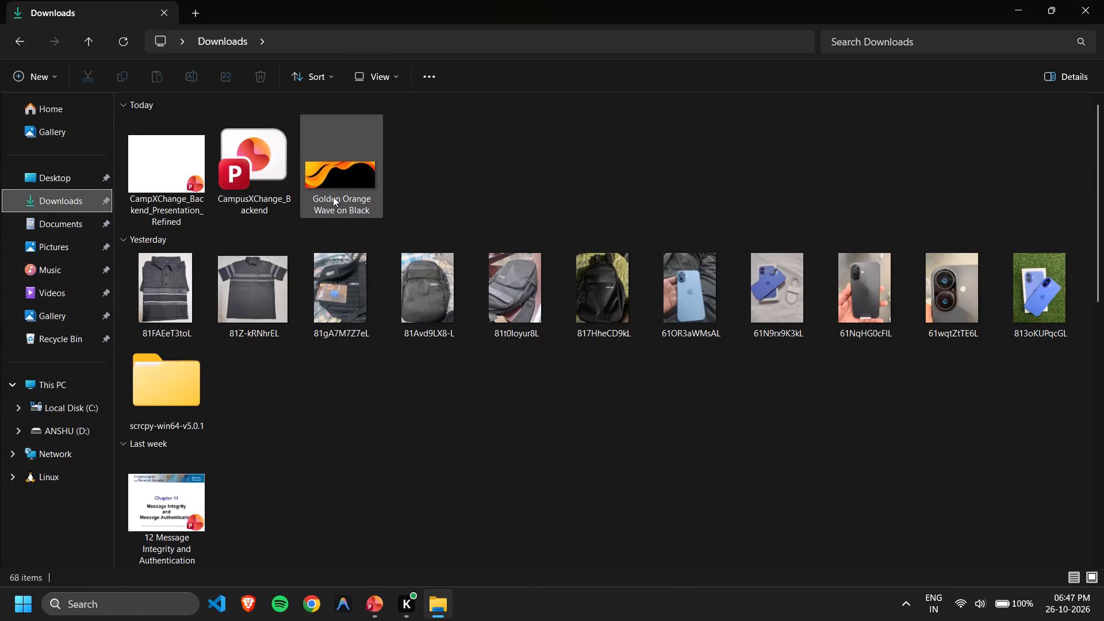
left_click(341, 197)
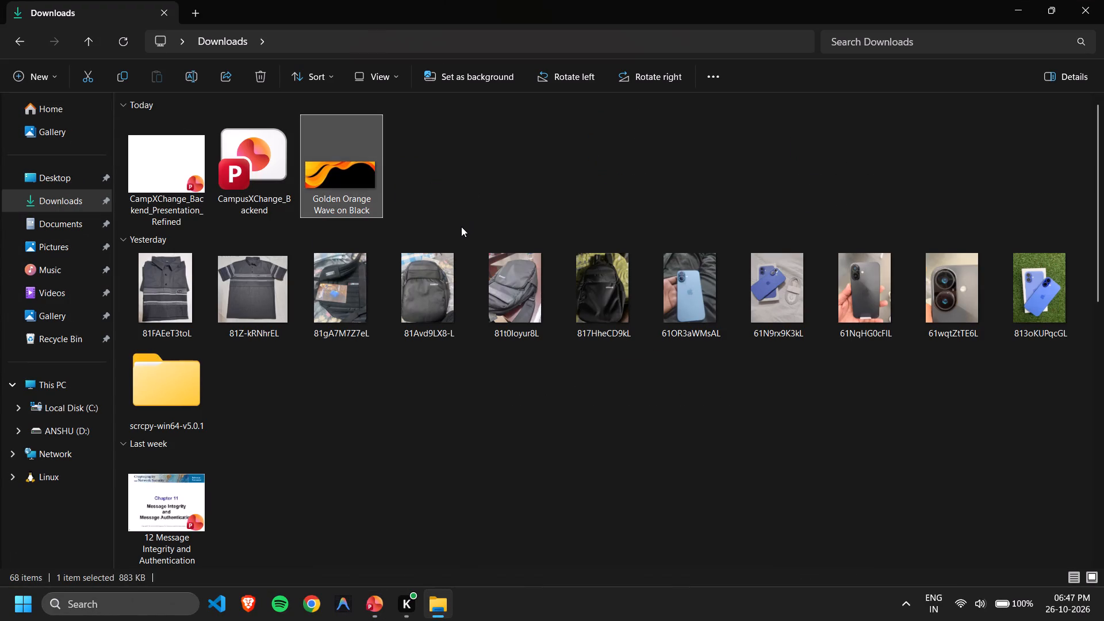
right_click(345, 190)
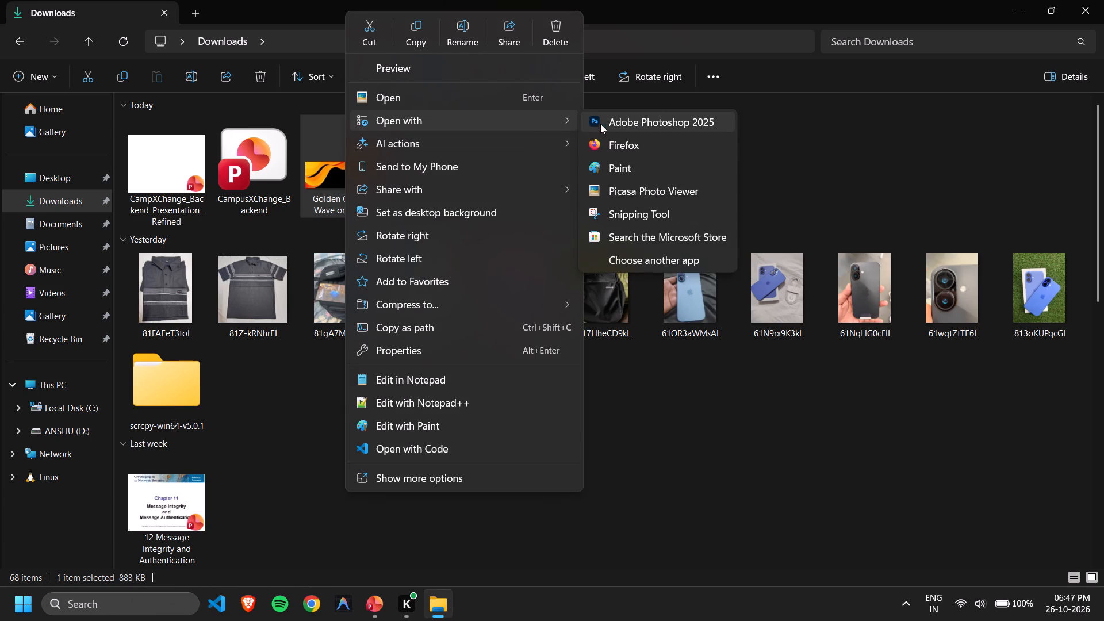
left_click(615, 123)
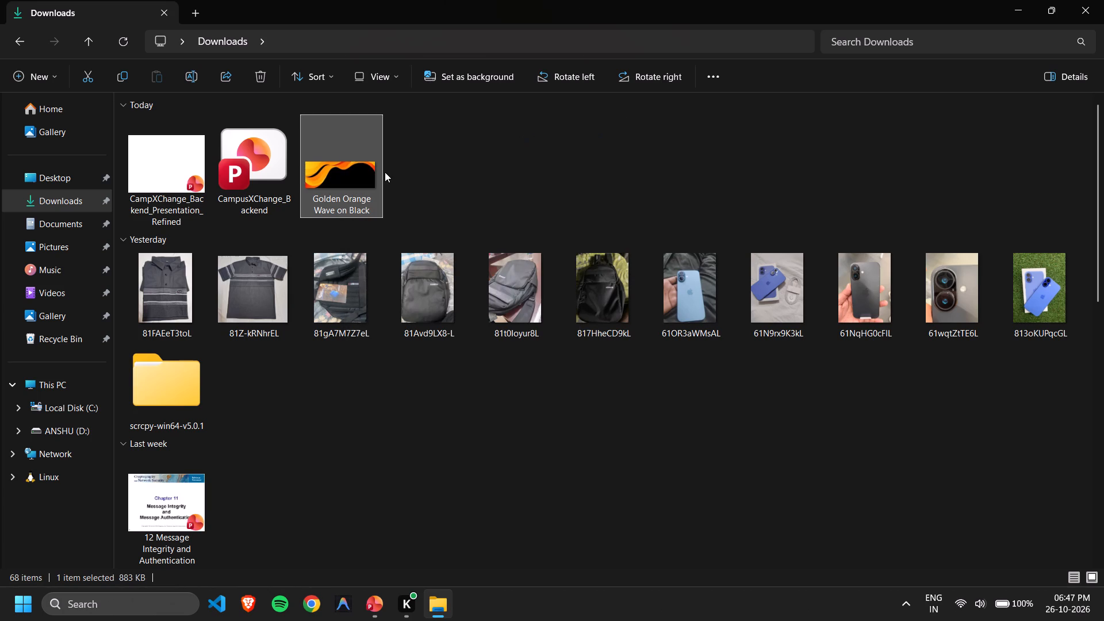
Permanently delete all of yesterday's items from Downloads, from the 81FAEeT3toL image through the scrcpy-win64-v5.0.1 folder.
left_click(167, 258)
key("shift+Right")
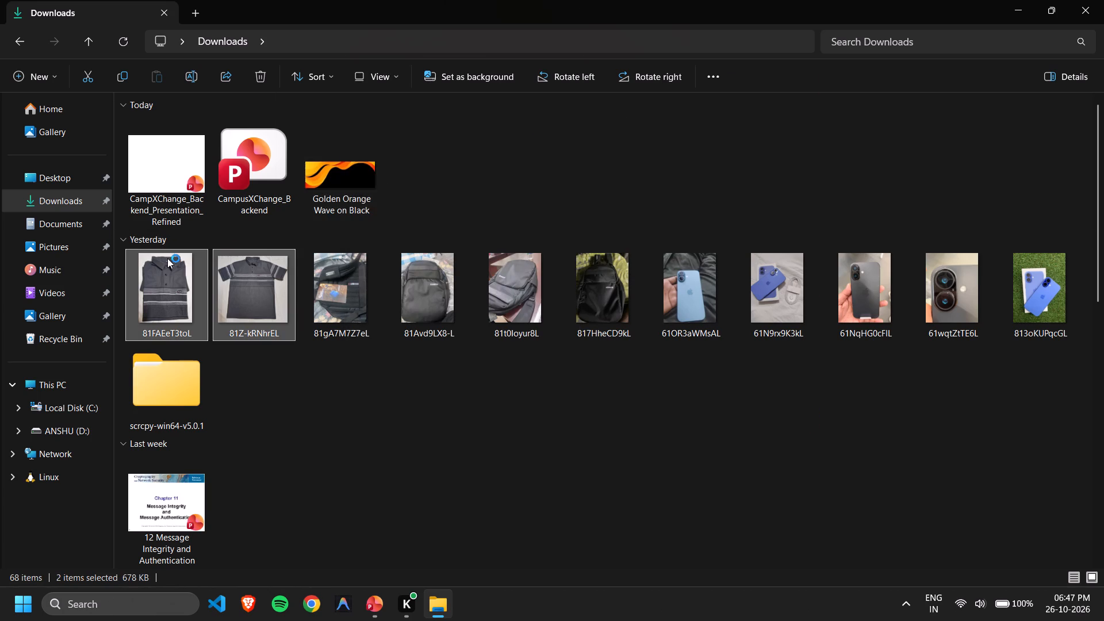
key("shift+Right")
key("shift+Right")
key("shift+Right")
key("shift+Right")
key("shift+Right")
key("shift+Right")
key("shift+Right")
key("shift+Right")
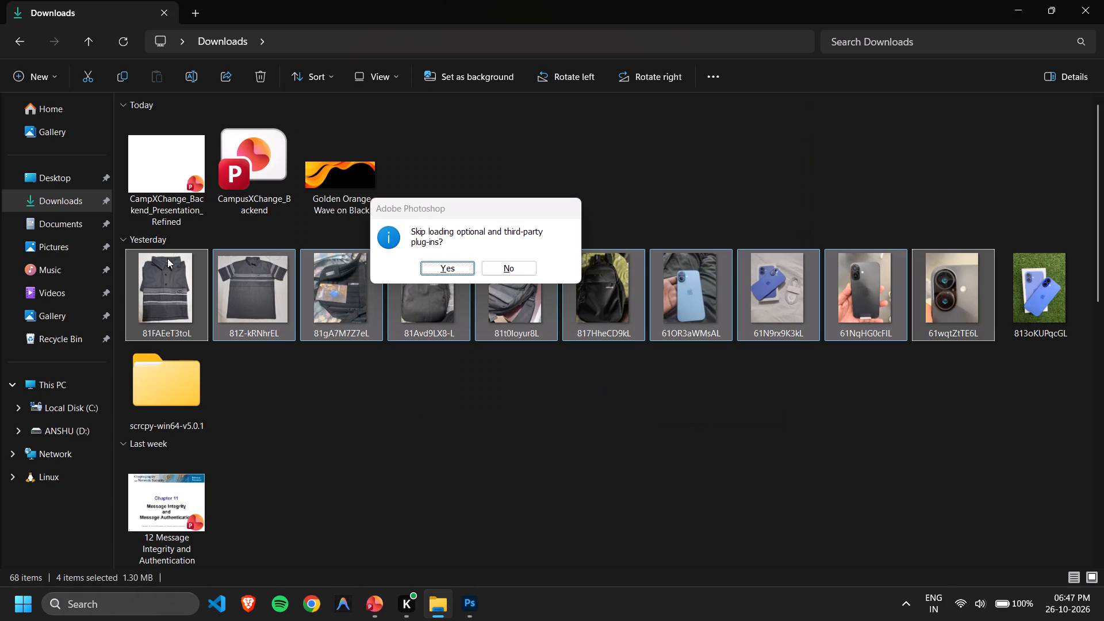
key("shift+Right")
key("shift+Right")
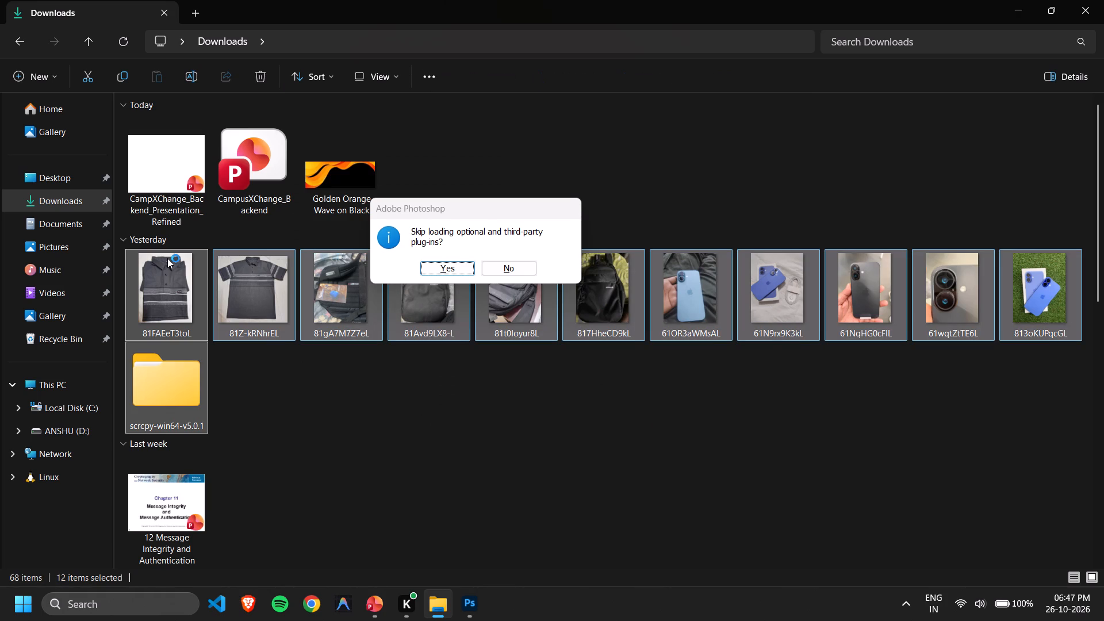
key("shift+Delete")
key("Return")
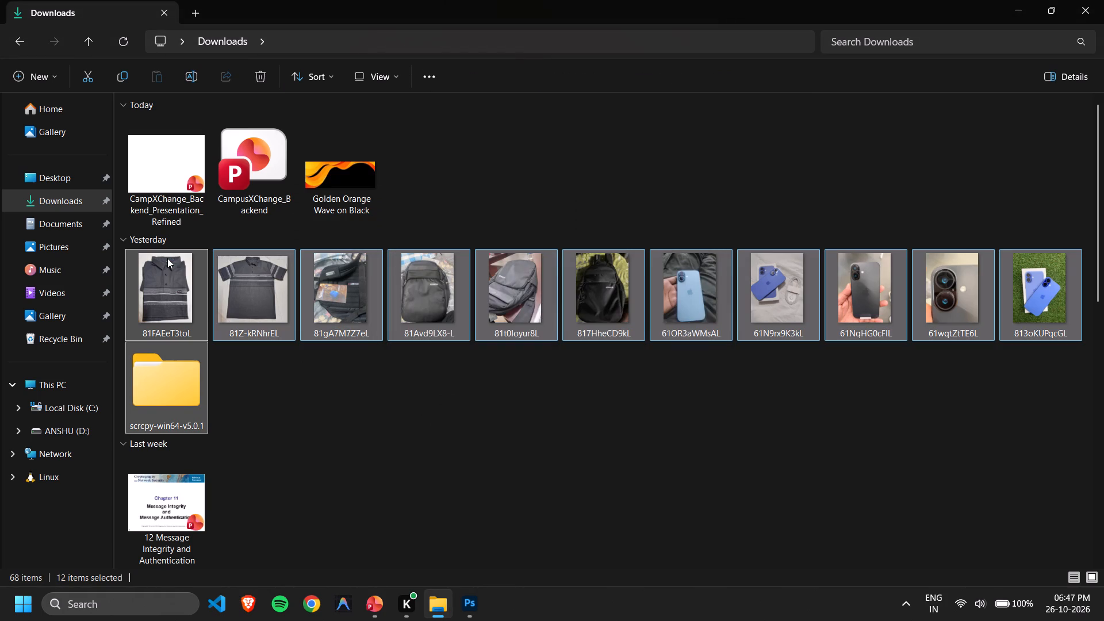
Open the CampXChange_Backend_Presentation_Refined presentation from Downloads and enable editing.
key("Right")
key("Right")
key("Left")
key("Left")
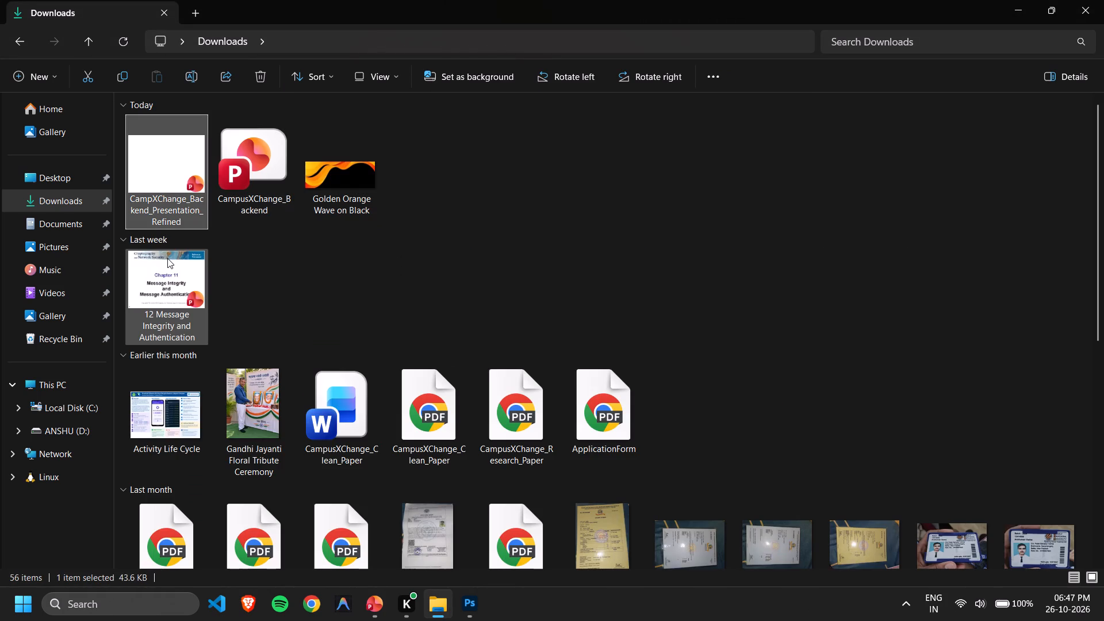
key("Right")
key("Left")
key("Return")
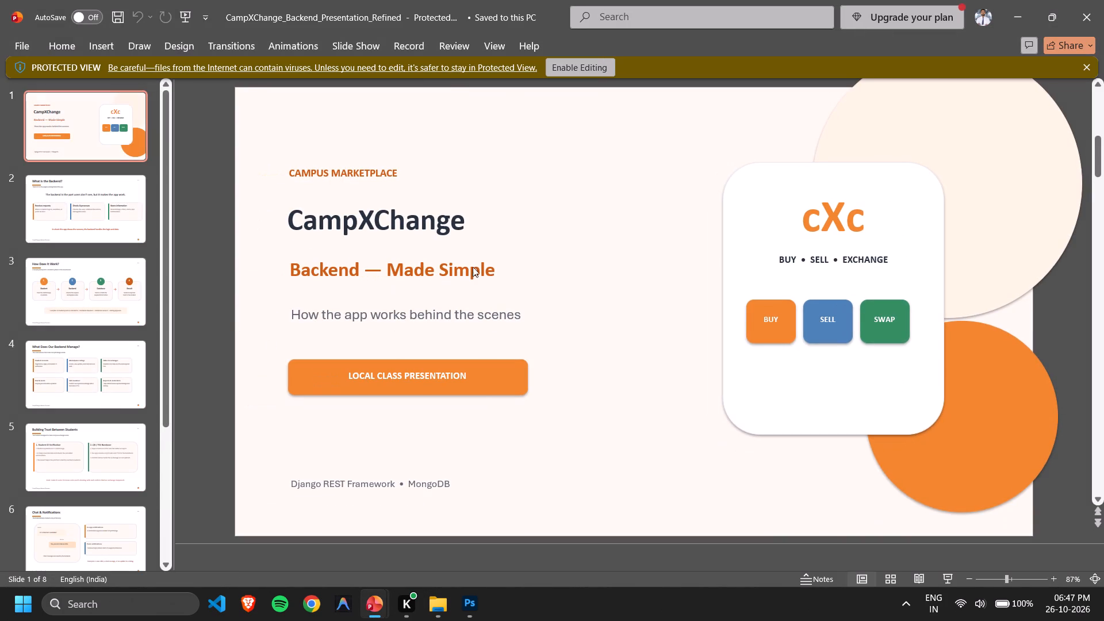
left_click(588, 66)
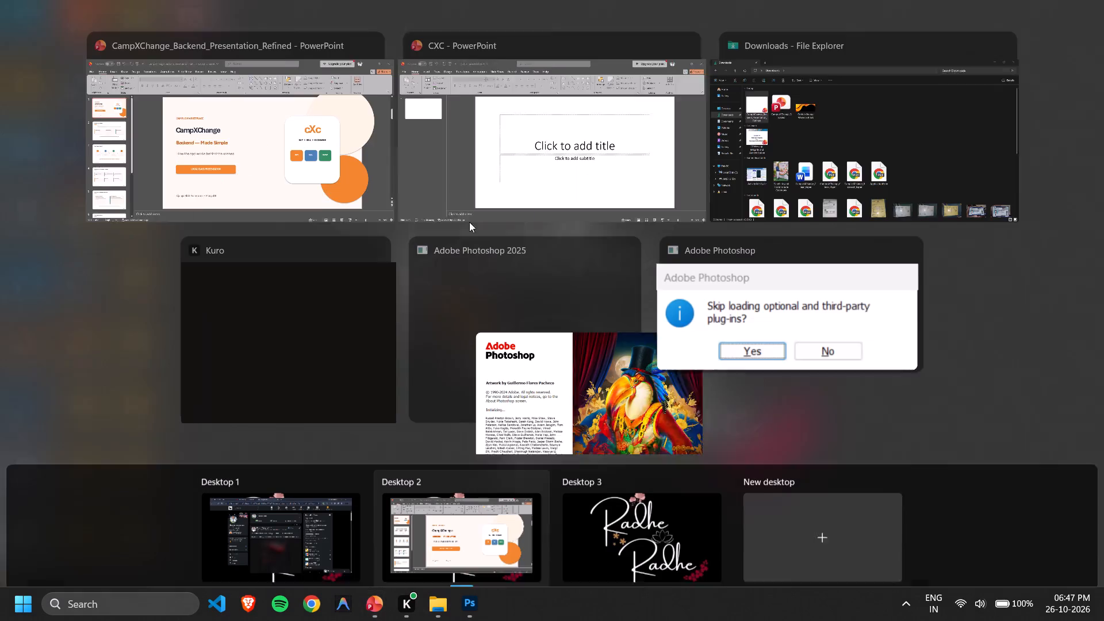
Move the CampXChange_Backend_Presentation_Refined window to Desktop 3.
left_click_drag(310, 144, 697, 538)
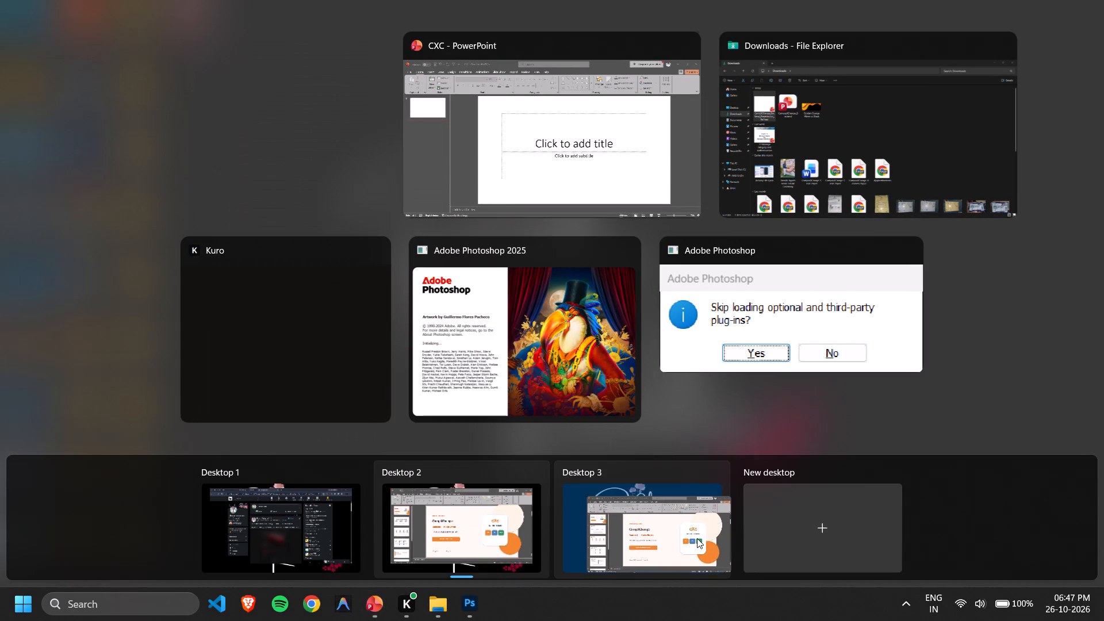
Switch to Photoshop's startup prompt, skip loading the optional and third-party plug-ins, and bring Photoshop to the front.
left_click(793, 281)
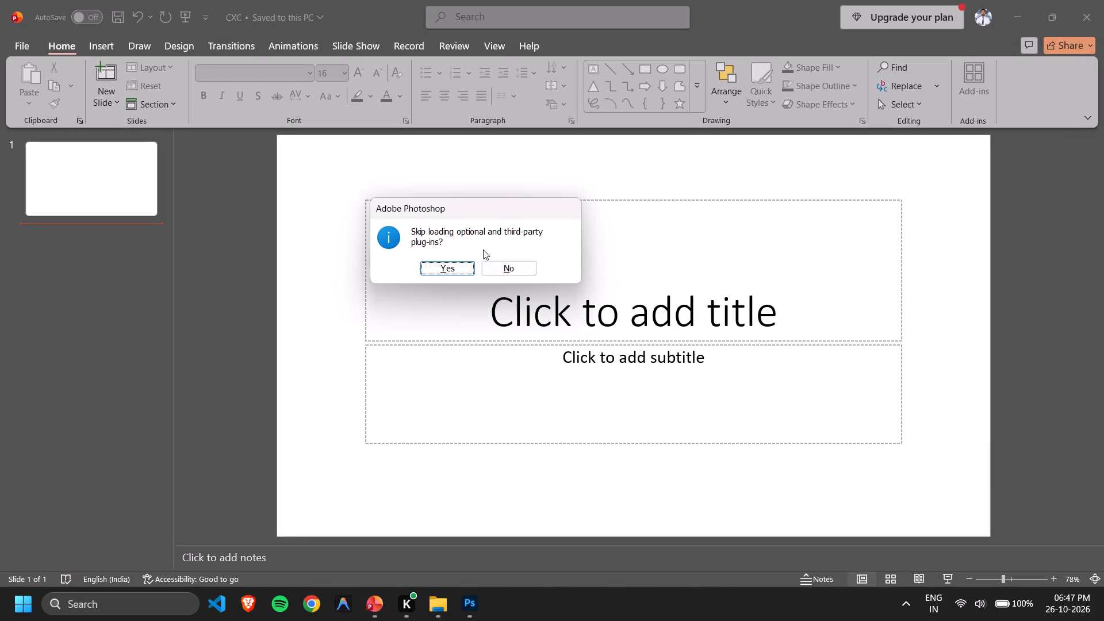
left_click_drag(501, 267, 429, 272)
left_click(429, 272)
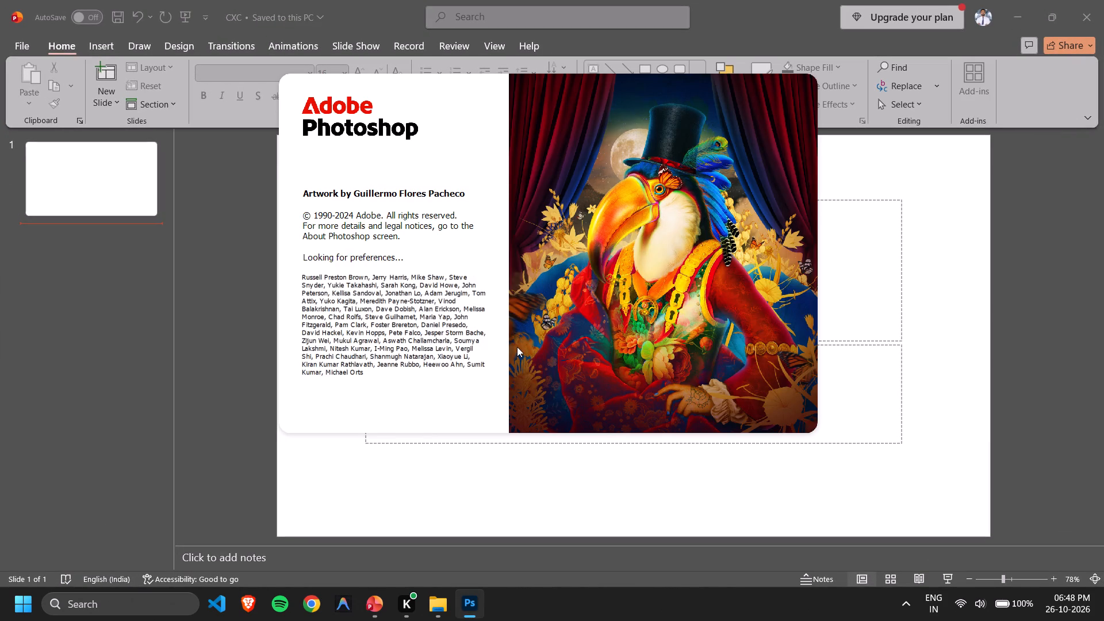
left_click(470, 617)
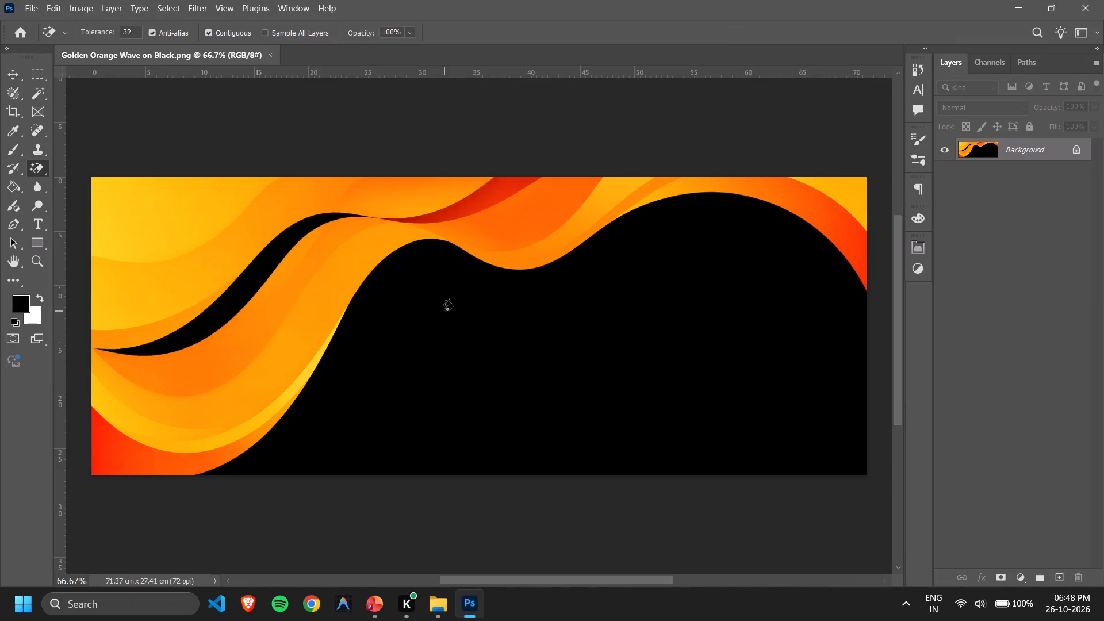
Erase the narrow black strip and the large black area of the wave image to transparency with the Magic Eraser.
left_click(248, 283)
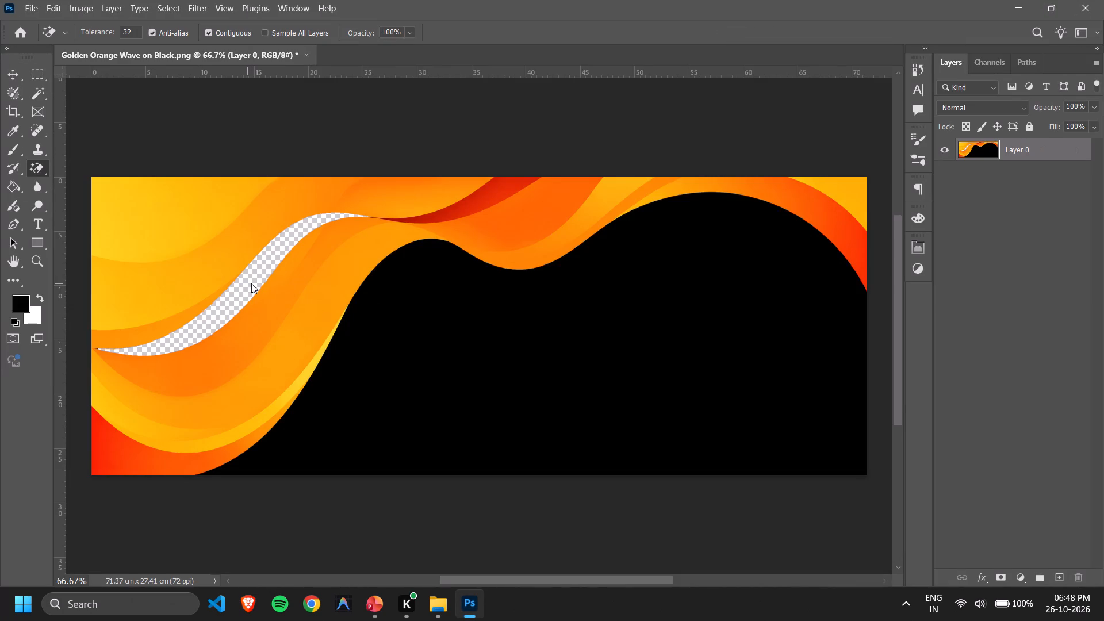
left_click(427, 340)
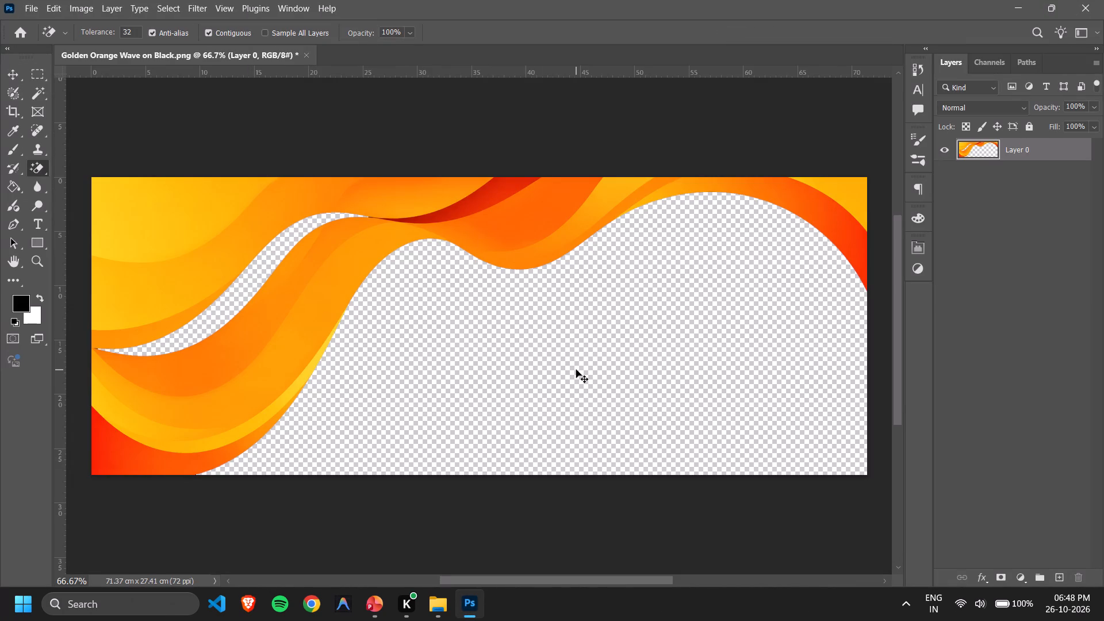
Save the edited Golden Orange Wave on Black PNG and close Photoshop.
key("ctrl+s")
left_click(1103, 0)
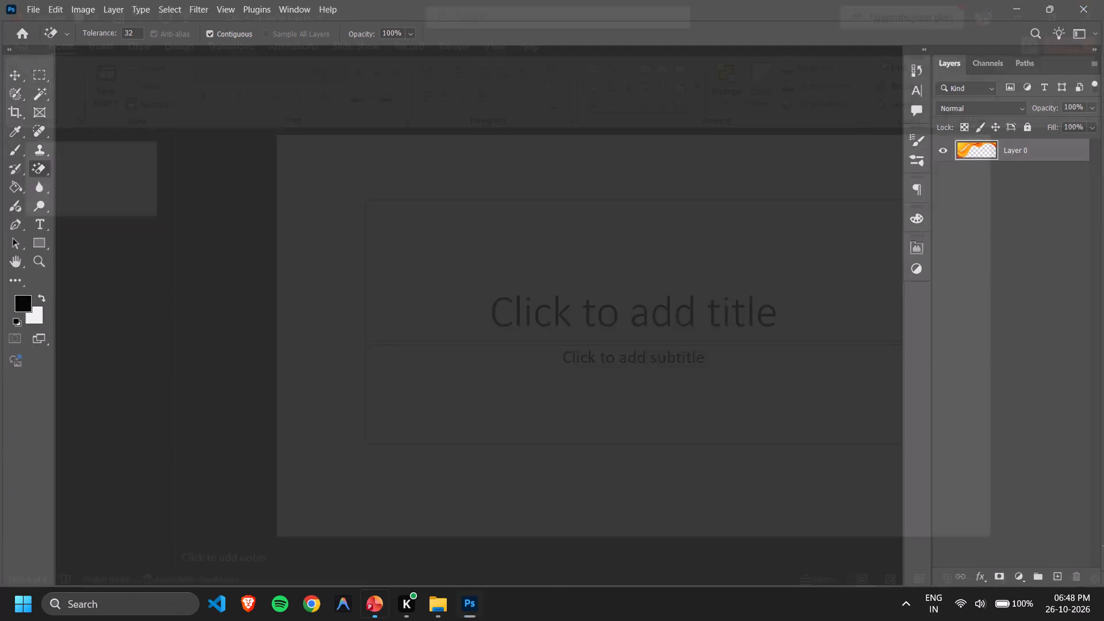
Copy the Golden Orange Wave image from Downloads onto the CXC title slide and move it up to the slide's top edge.
key("alt+Tab")
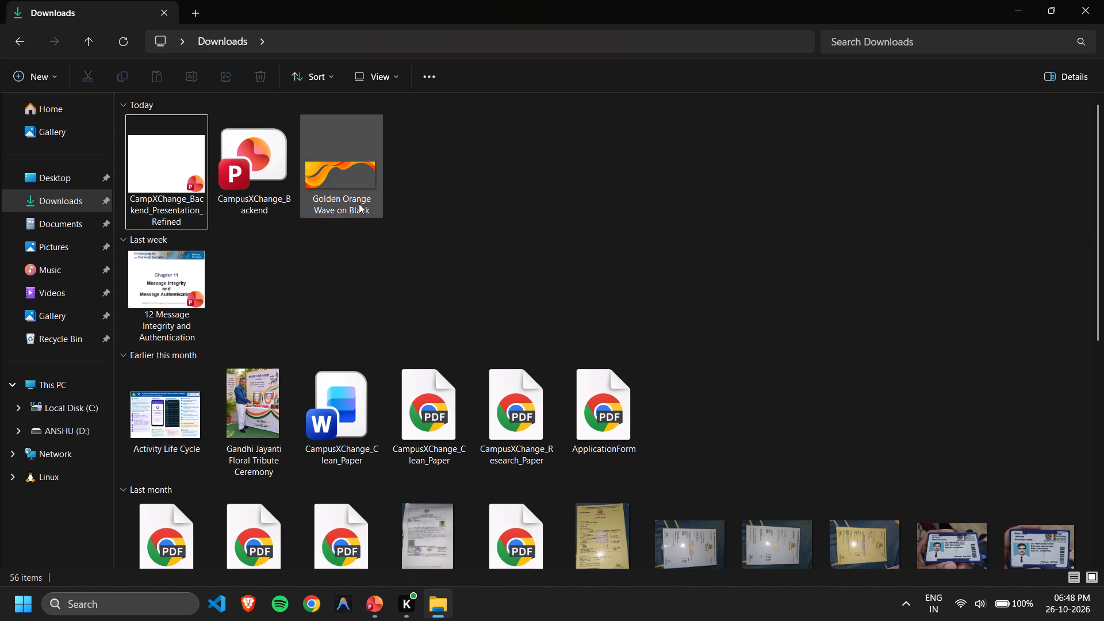
left_click(356, 200)
key("ctrl+c")
key("alt+Tab")
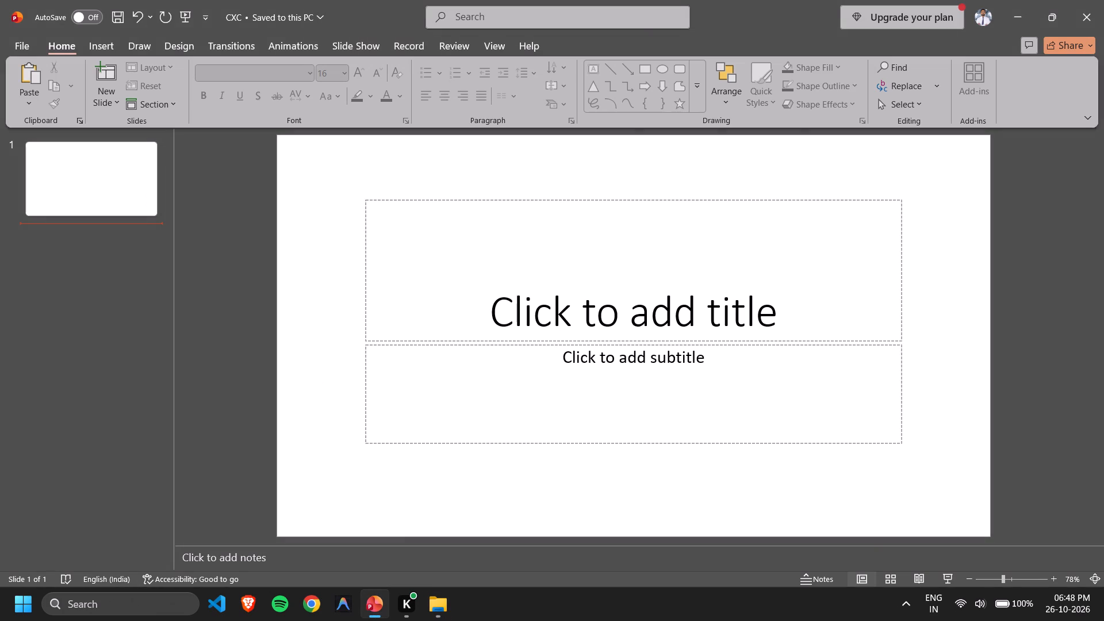
left_click(334, 296)
key("ctrl+v")
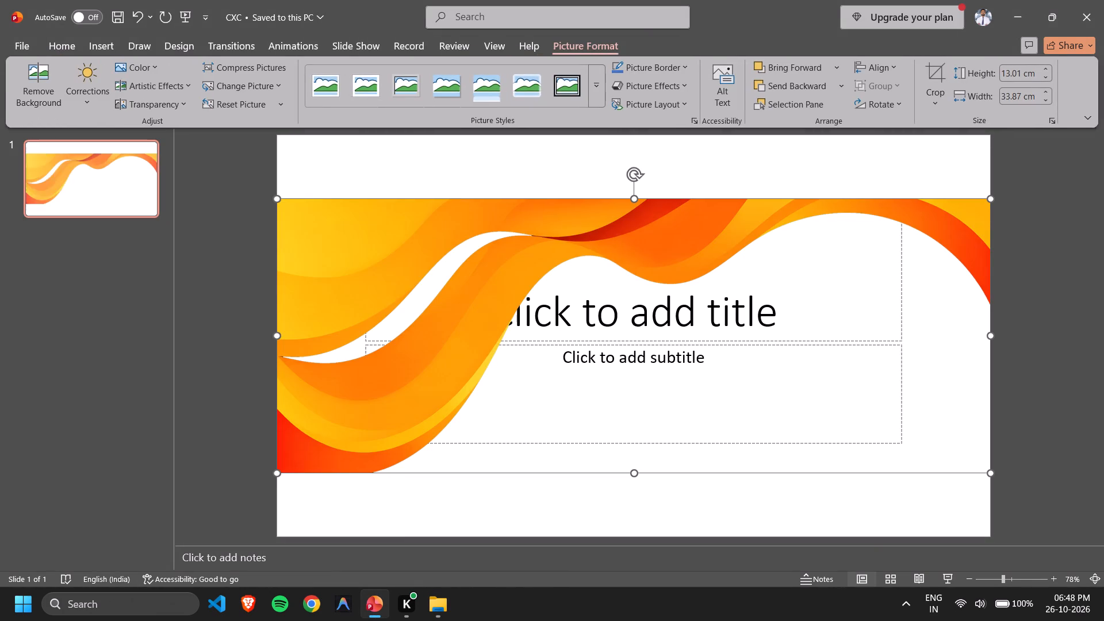
left_click_drag(362, 283, 360, 224)
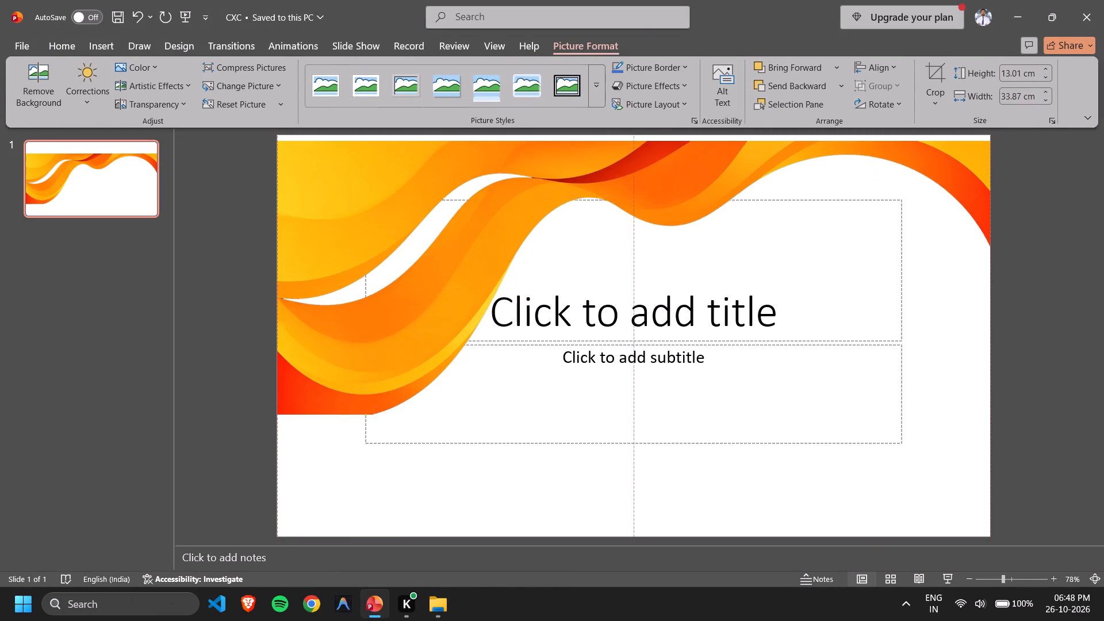
left_click_drag(360, 224, 360, 221)
key("Return")
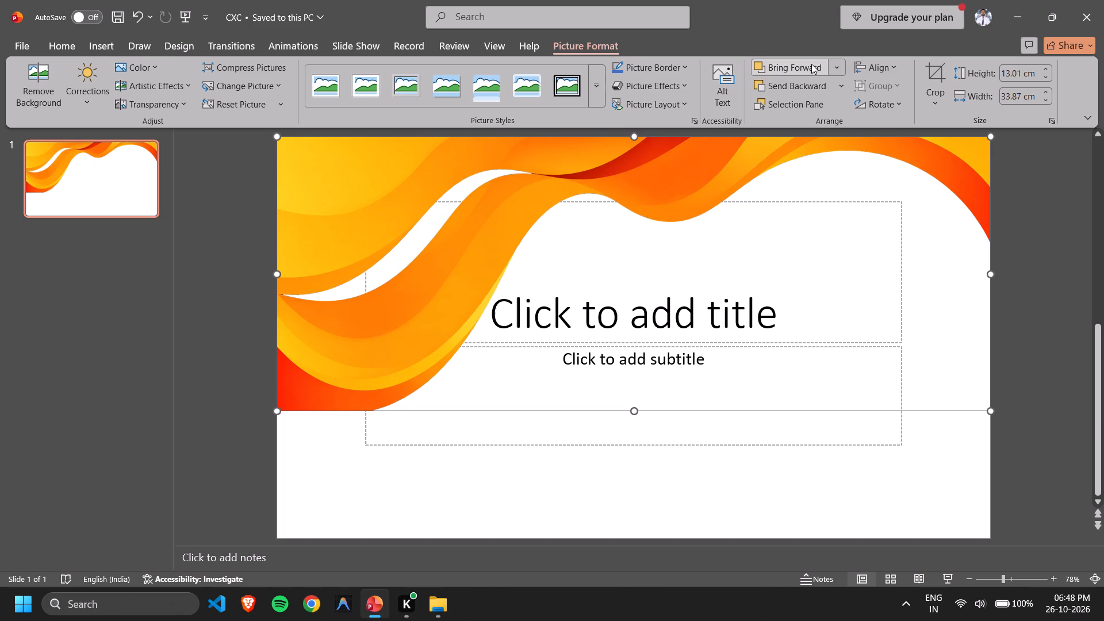
Send the wave picture behind the title and subtitle placeholders on the title slide.
left_click(839, 85)
left_click(808, 121)
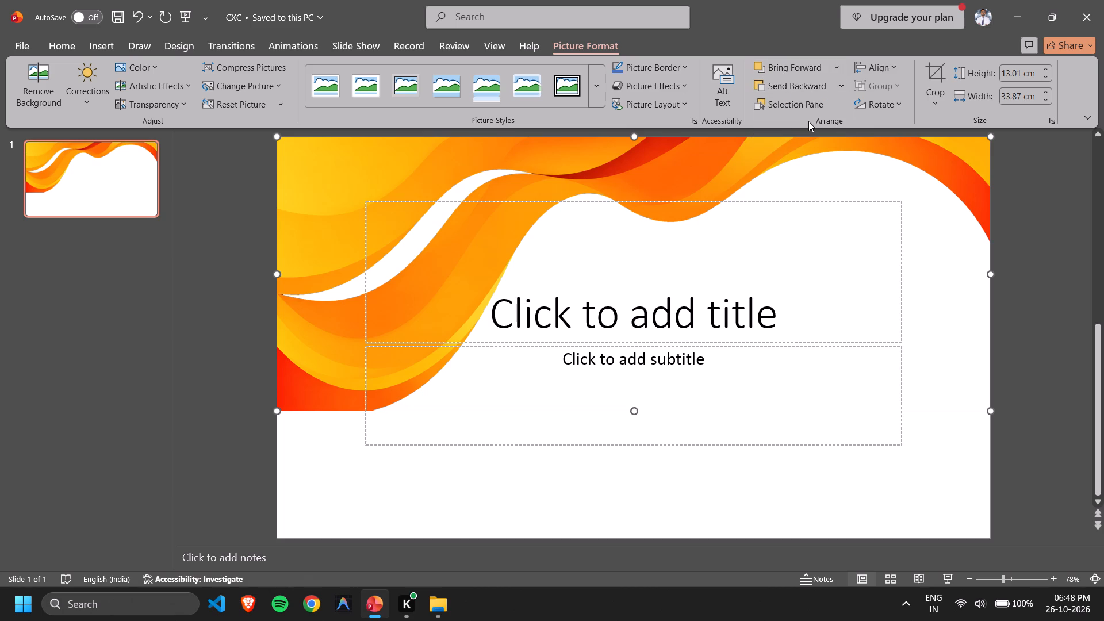
left_click(538, 494)
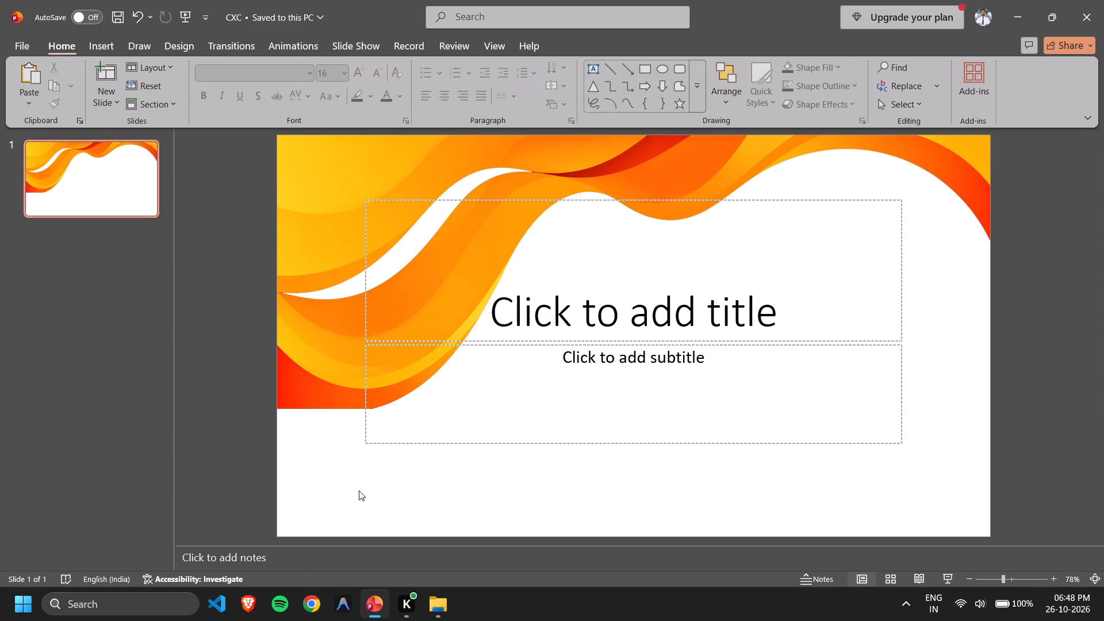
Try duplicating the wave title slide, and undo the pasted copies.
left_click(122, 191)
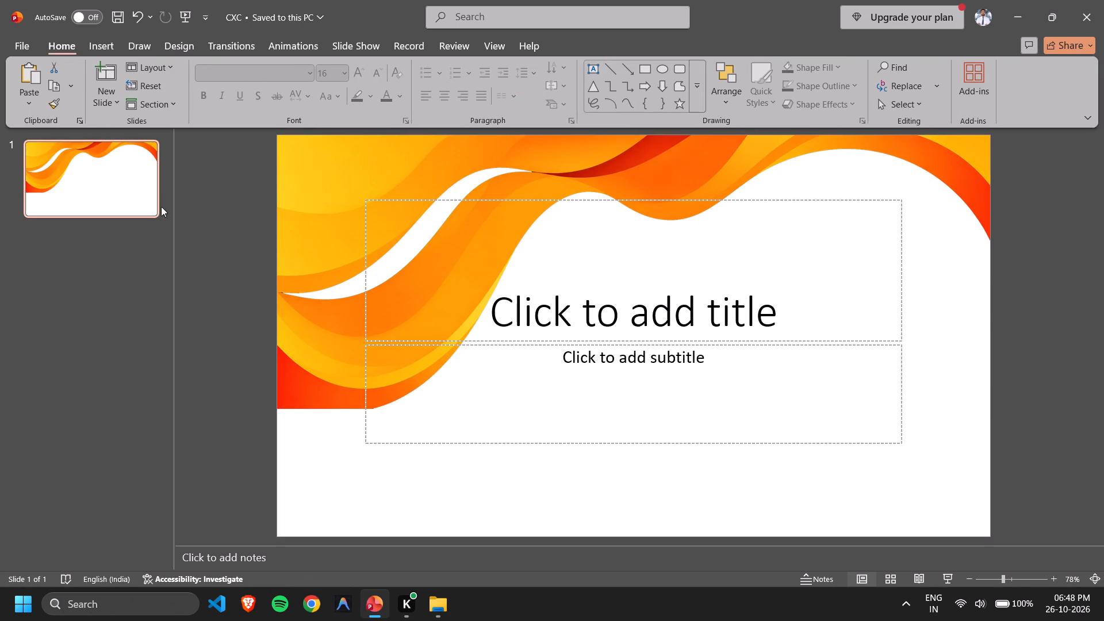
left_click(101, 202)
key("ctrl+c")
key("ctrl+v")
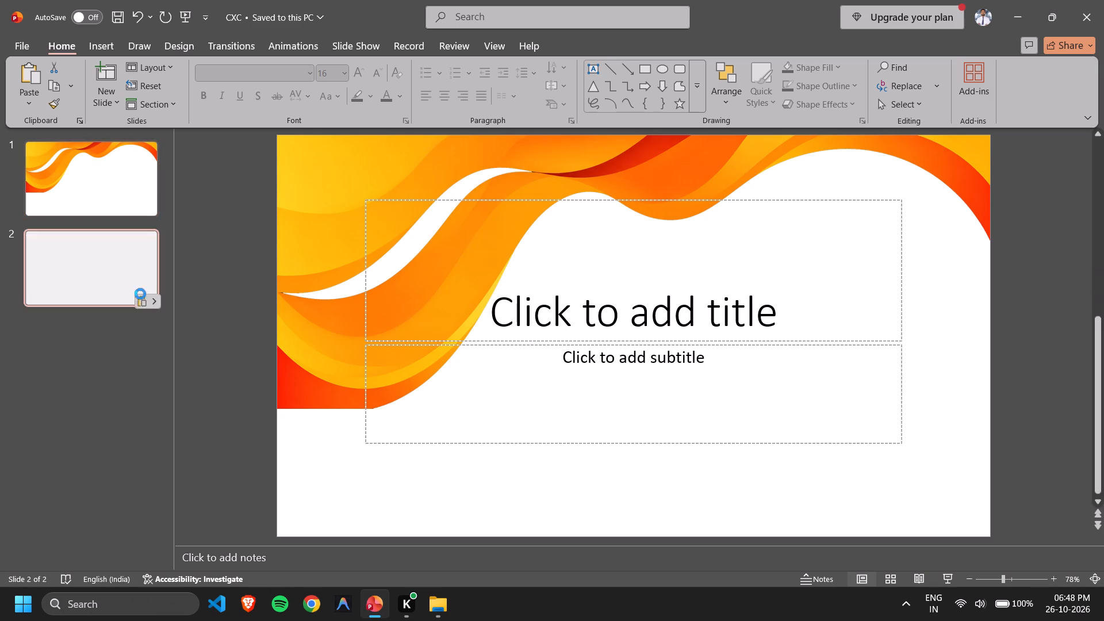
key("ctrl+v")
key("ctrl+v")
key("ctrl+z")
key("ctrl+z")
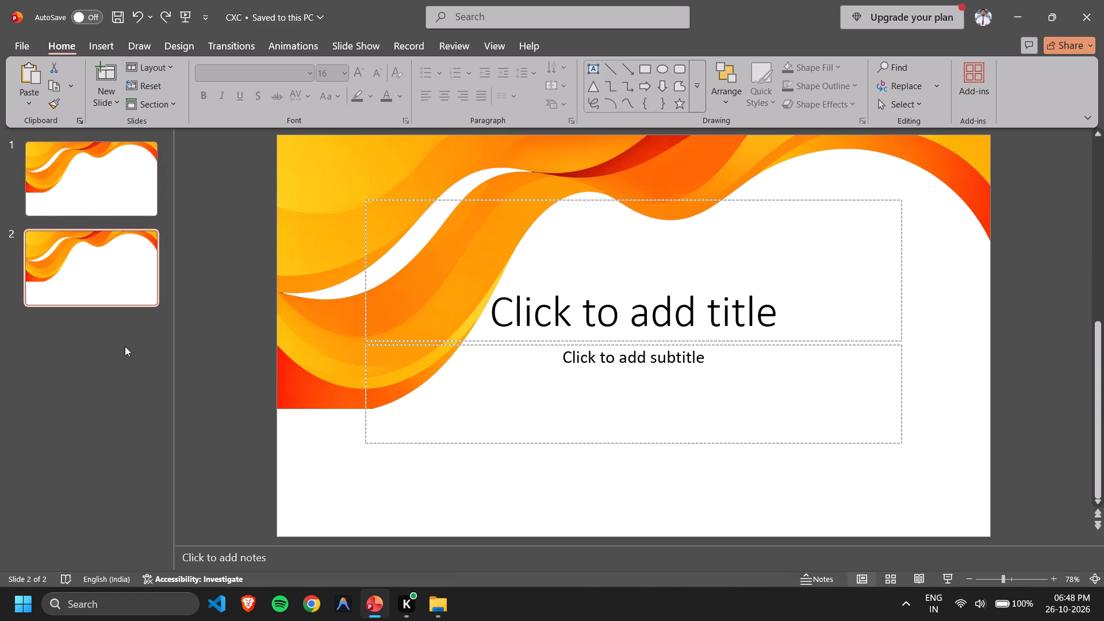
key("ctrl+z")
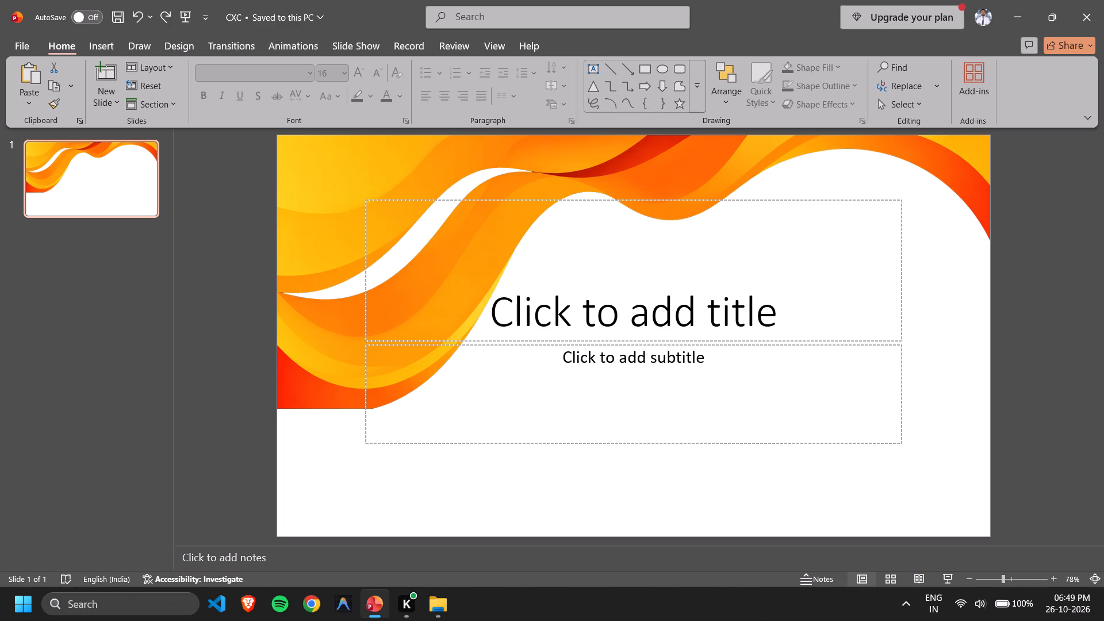
Add a new title-and-content slide after the title slide in the CXC presentation.
left_click(120, 278)
key("ctrl+n")
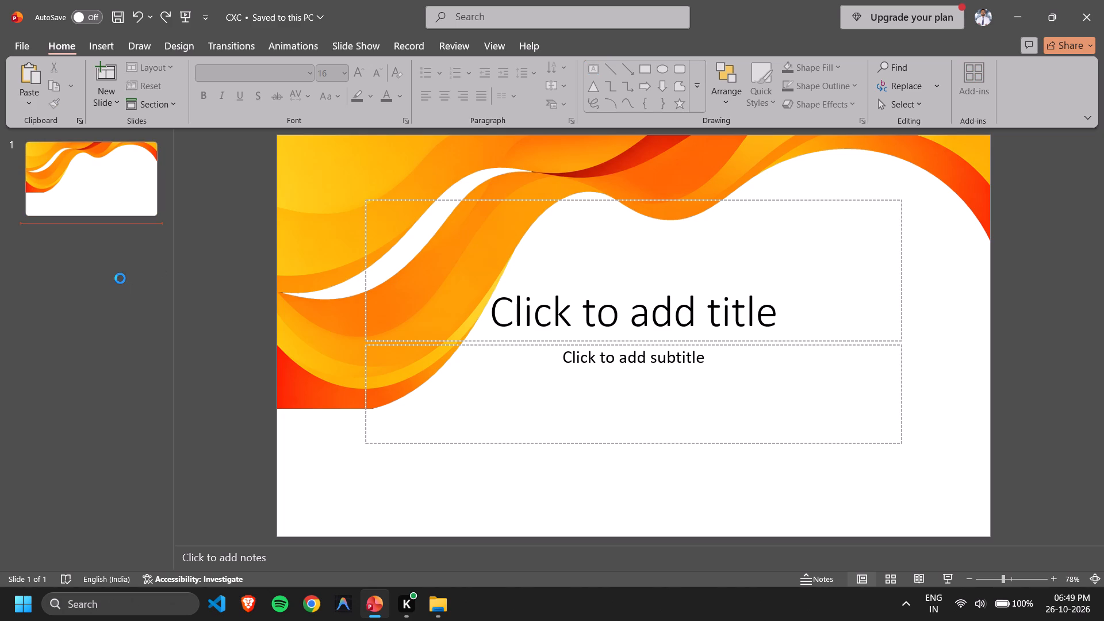
left_click(1099, 0)
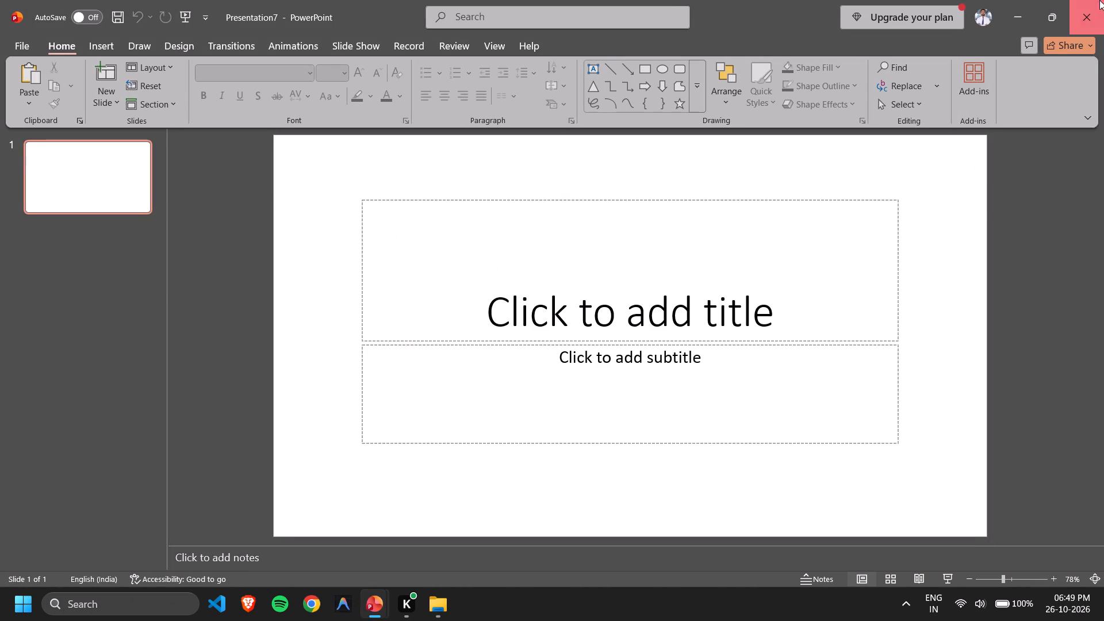
key("ctrl+m")
Copy the wave picture from the title slide onto slide 2.
left_click(109, 186)
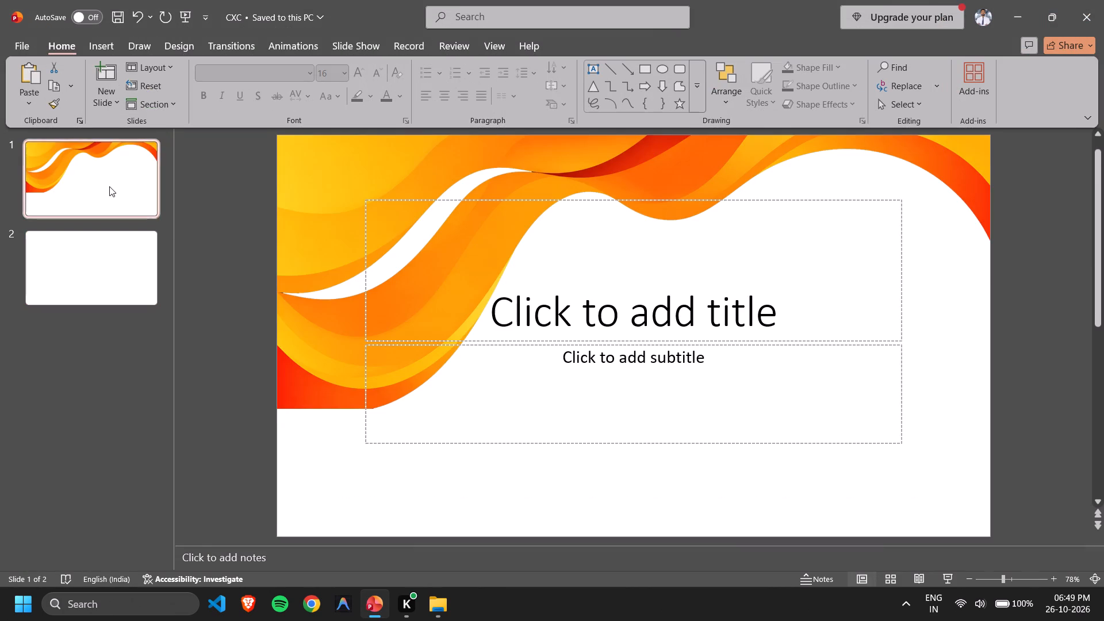
left_click(294, 159)
key("ctrl+c")
left_click(126, 244)
key("ctrl+v")
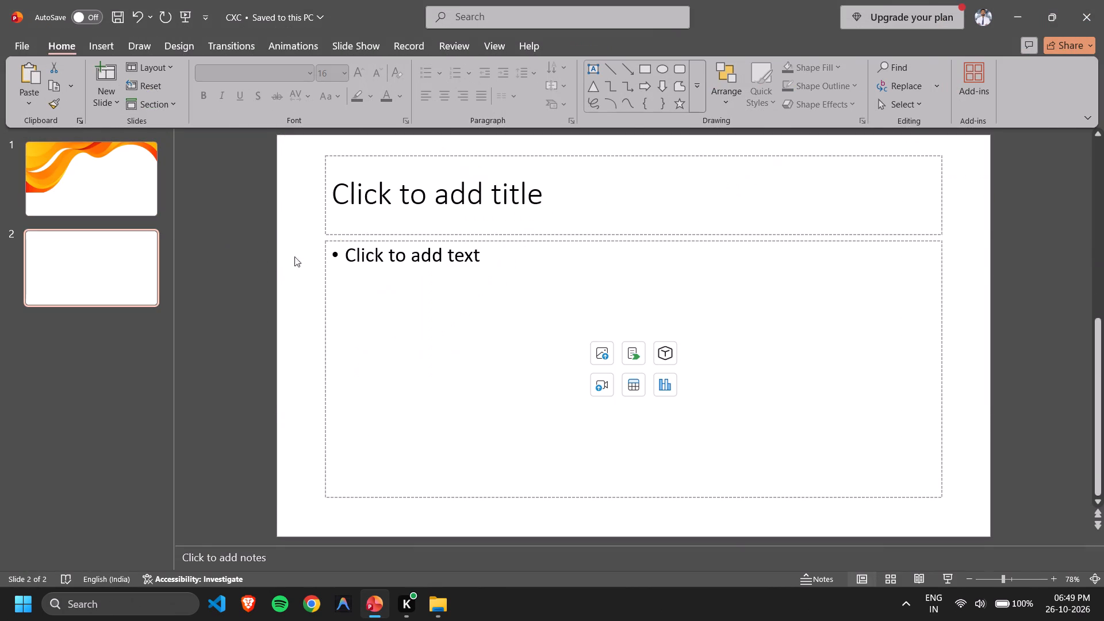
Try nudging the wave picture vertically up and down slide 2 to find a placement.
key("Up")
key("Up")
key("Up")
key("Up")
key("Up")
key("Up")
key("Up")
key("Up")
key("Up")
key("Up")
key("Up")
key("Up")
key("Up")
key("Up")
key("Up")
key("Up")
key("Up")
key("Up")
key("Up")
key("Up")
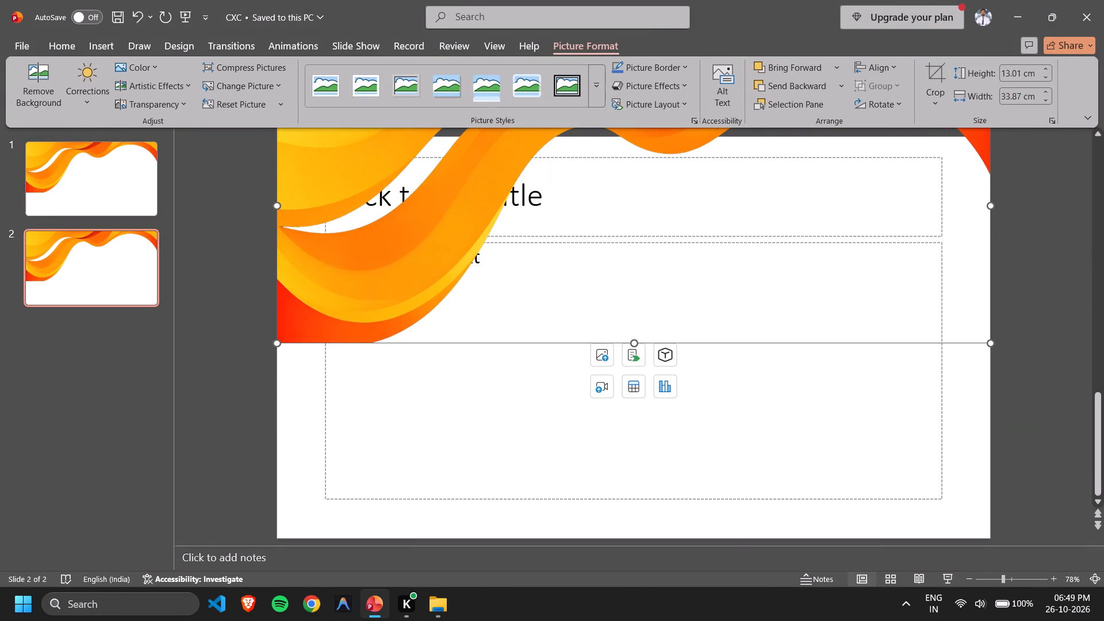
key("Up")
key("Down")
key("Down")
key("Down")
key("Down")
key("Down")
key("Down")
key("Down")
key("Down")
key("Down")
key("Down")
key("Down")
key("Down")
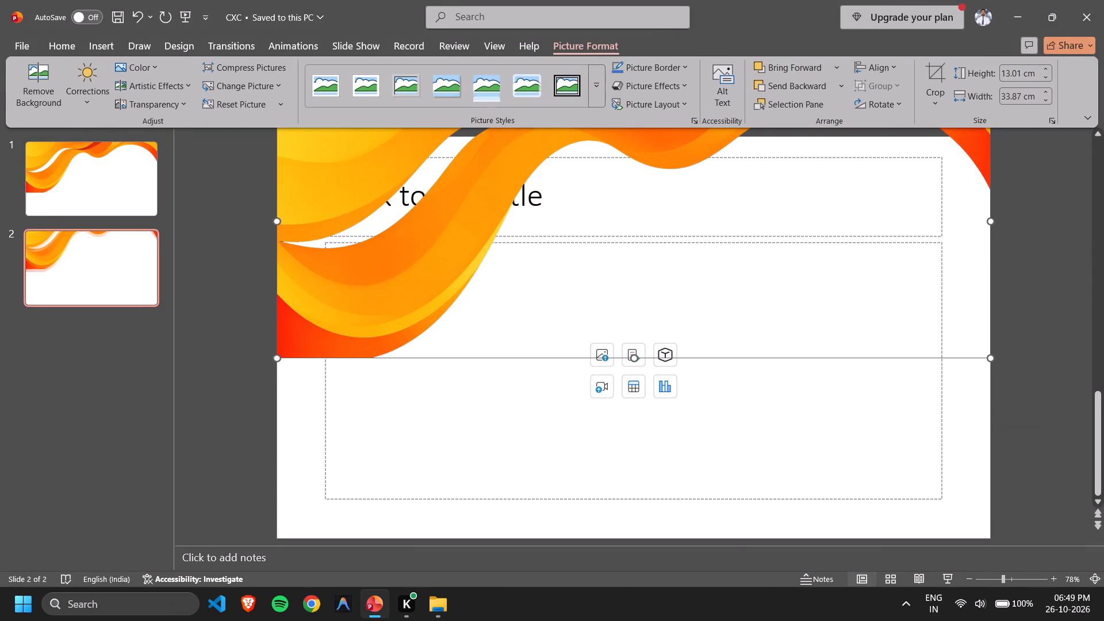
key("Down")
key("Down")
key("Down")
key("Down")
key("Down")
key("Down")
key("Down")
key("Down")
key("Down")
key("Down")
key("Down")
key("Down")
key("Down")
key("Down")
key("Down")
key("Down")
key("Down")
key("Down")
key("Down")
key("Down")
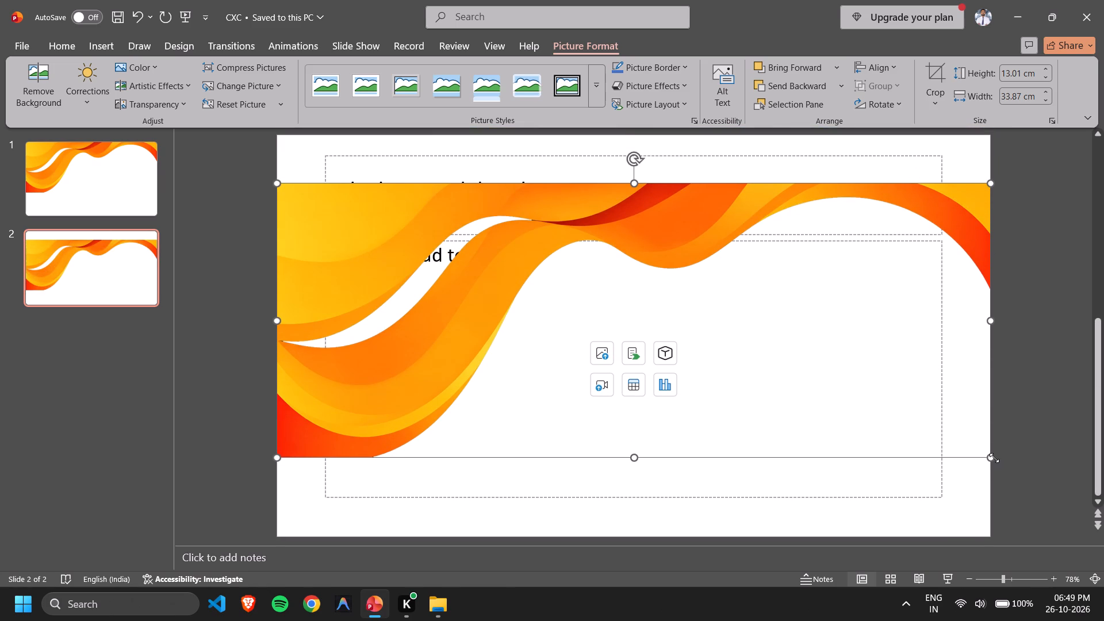
Shrink the wave picture on slide 2 to about 22.4 × 8.6 cm and rotate it 90° counter-clockwise to stand vertically.
left_click_drag(994, 458, 749, 358)
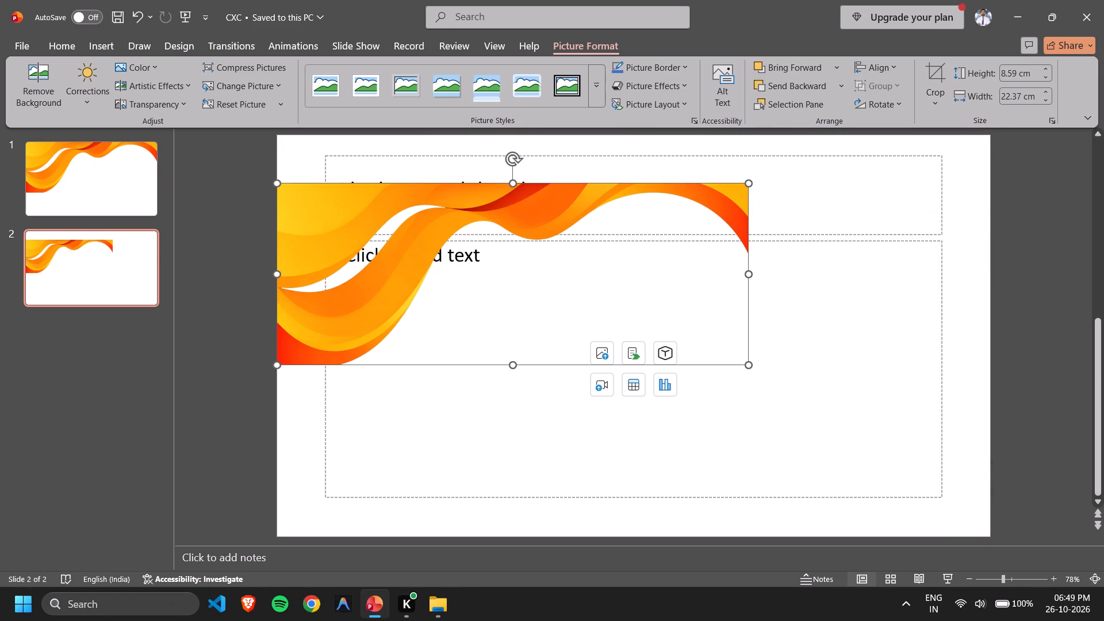
left_click_drag(513, 159, 404, 178, "shift")
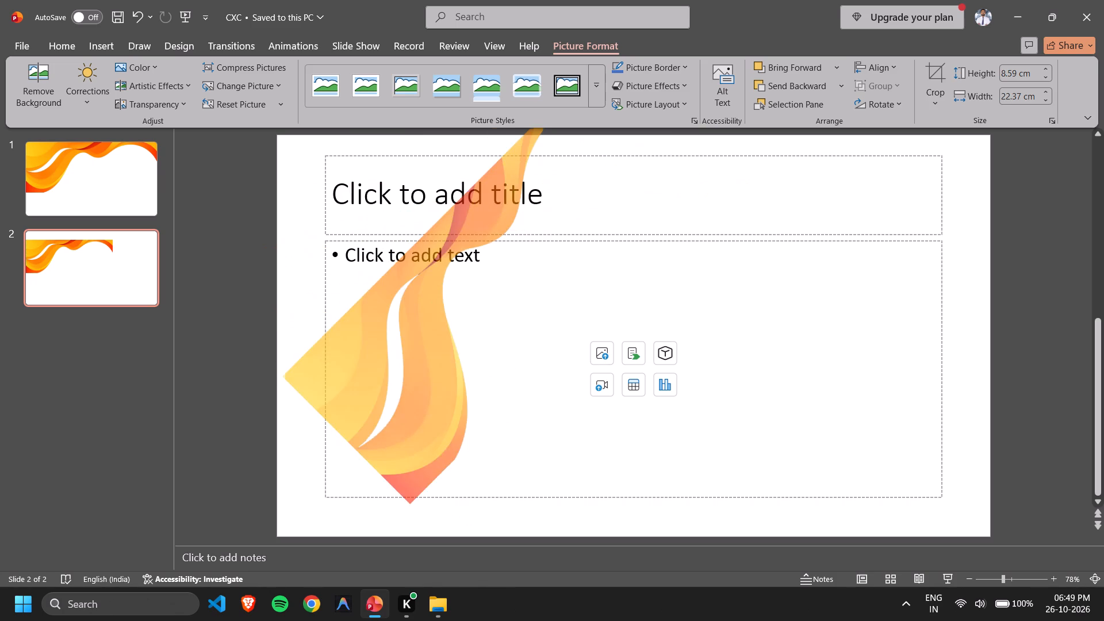
left_click_drag(404, 178, 338, 259, "shift")
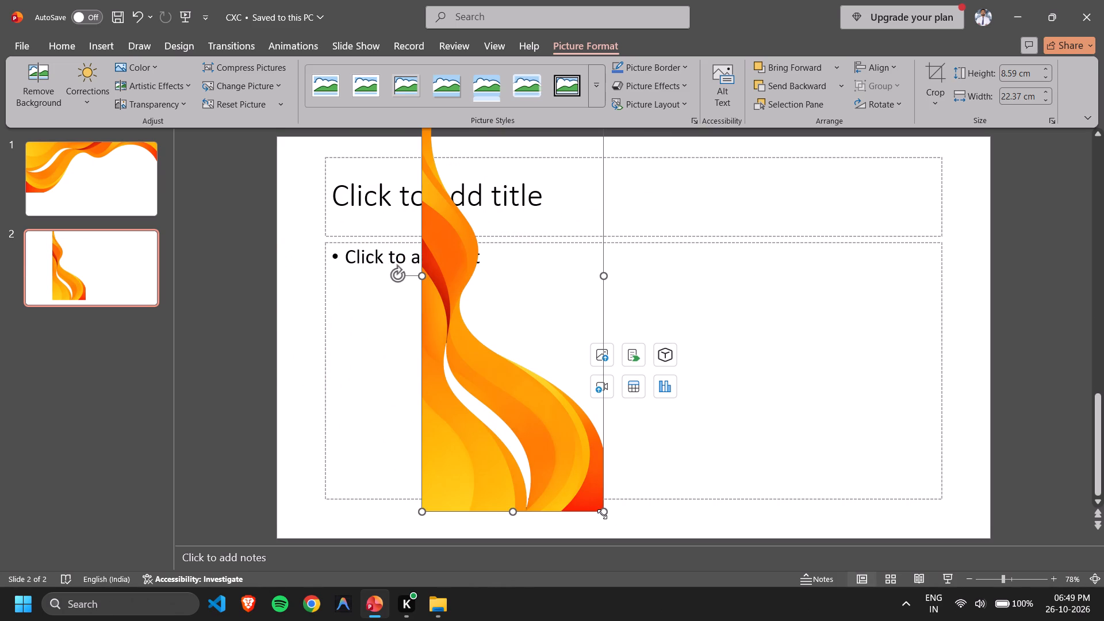
Reduce the vertical wave picture to about 17 × 6.5 cm and place it in the slide's top-left corner.
left_click_drag(603, 514, 474, 404)
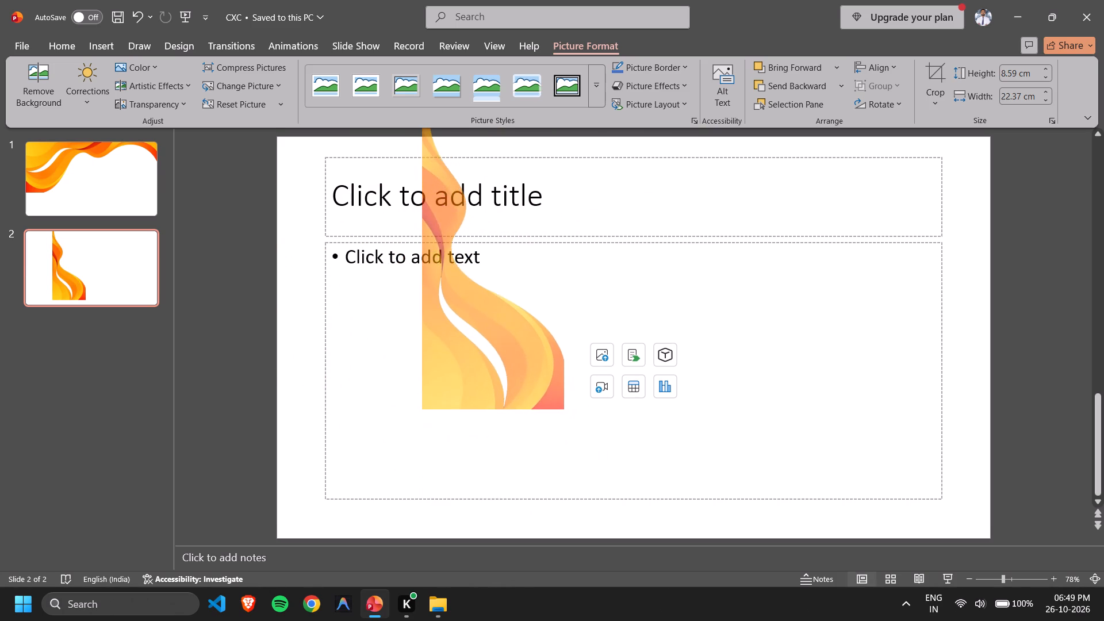
left_click_drag(474, 404, 468, 398)
left_click_drag(488, 326, 356, 428)
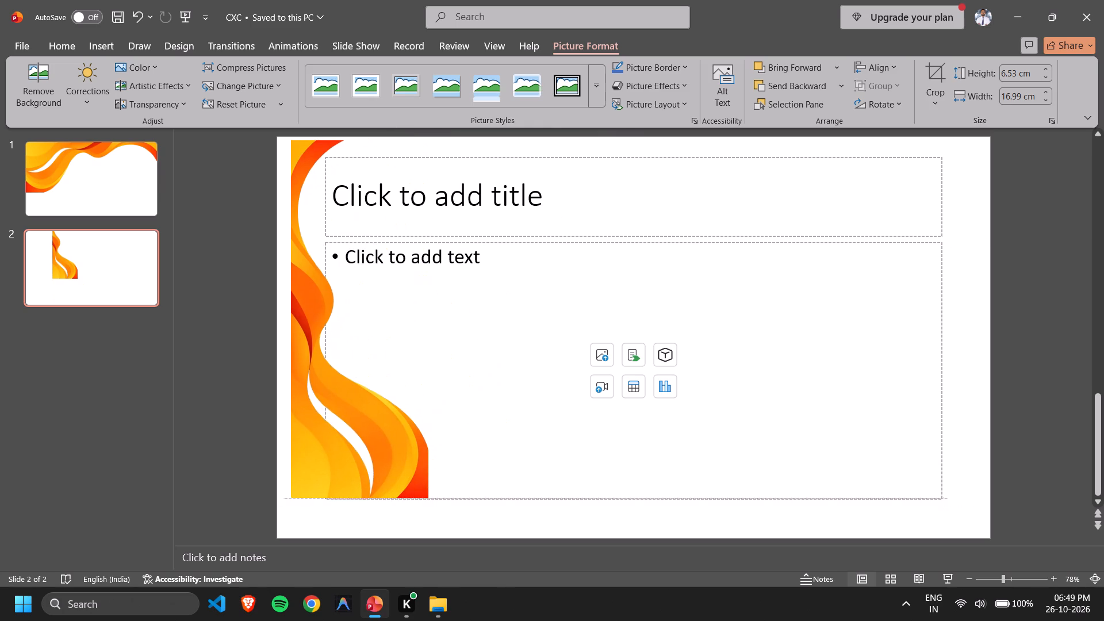
left_click_drag(356, 428, 343, 421)
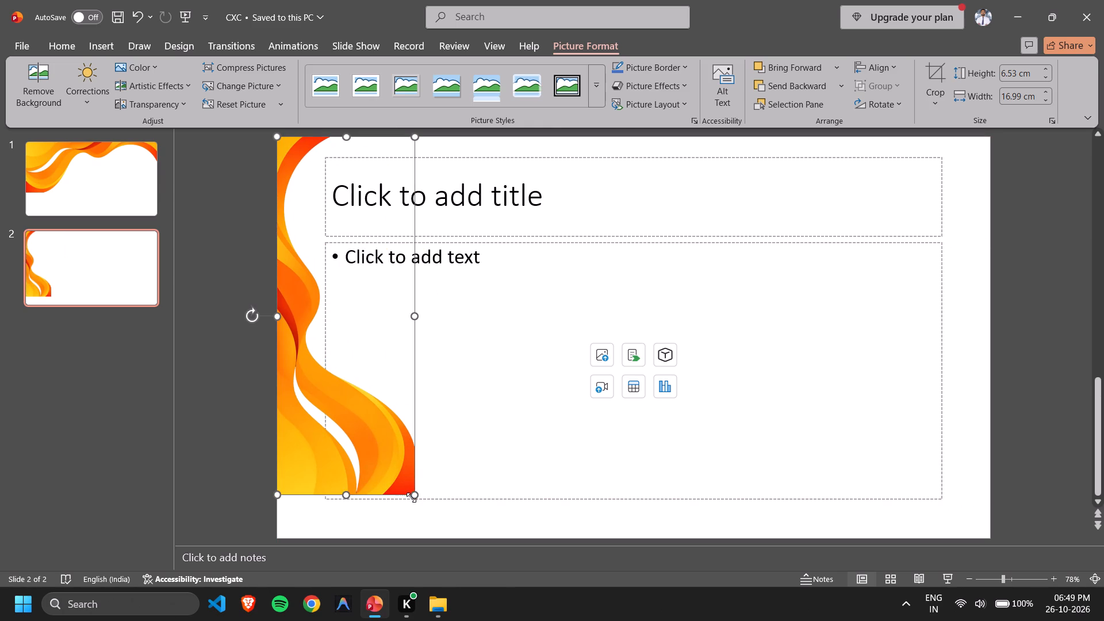
Enlarge the wave picture along slide 2's left edge to the full slide height, about 19.05 cm long.
left_click_drag(411, 496, 432, 517)
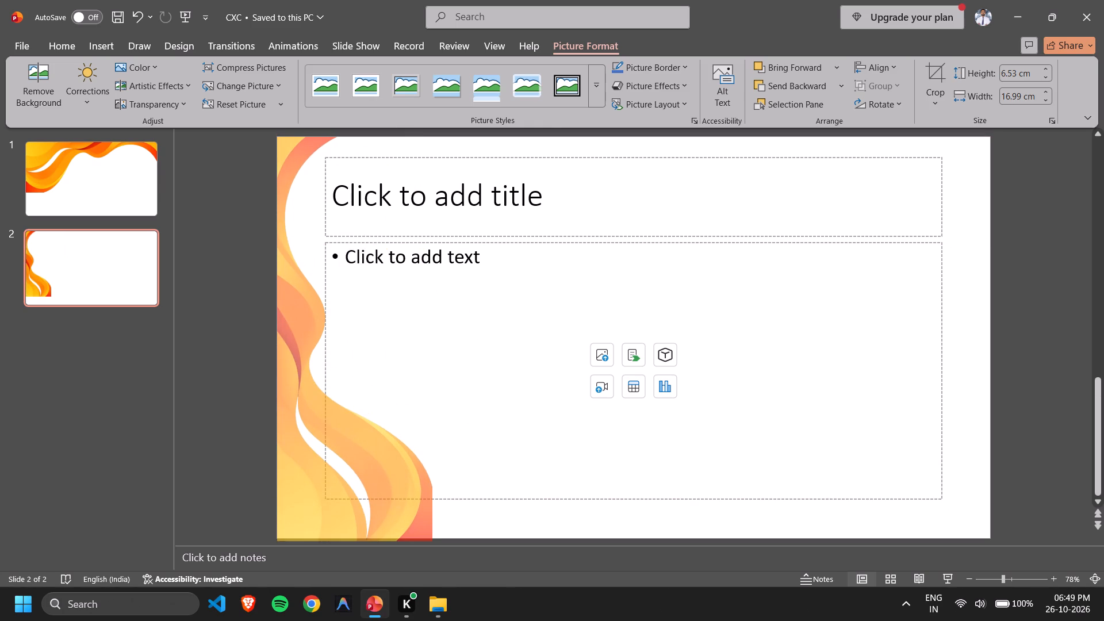
left_click_drag(432, 517, 431, 519)
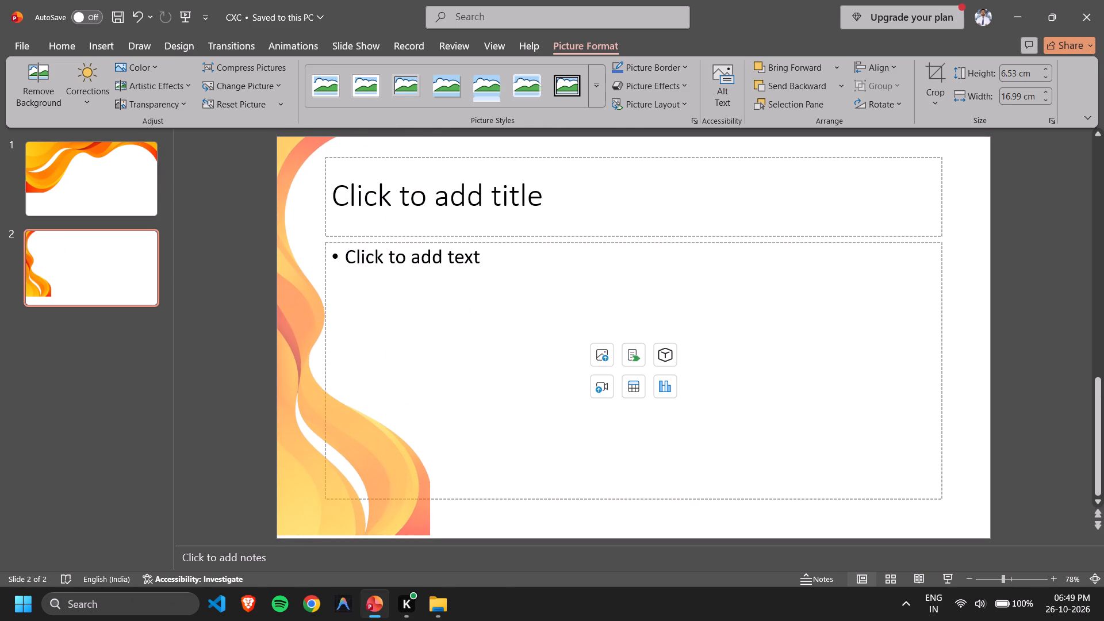
left_click_drag(431, 519, 432, 521)
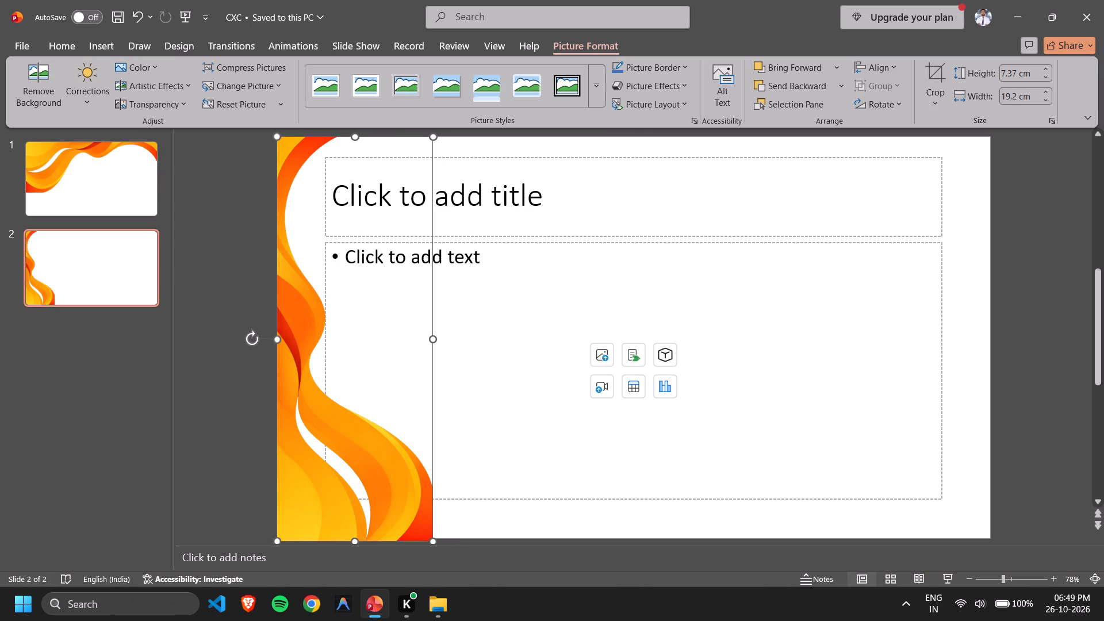
left_click(356, 539)
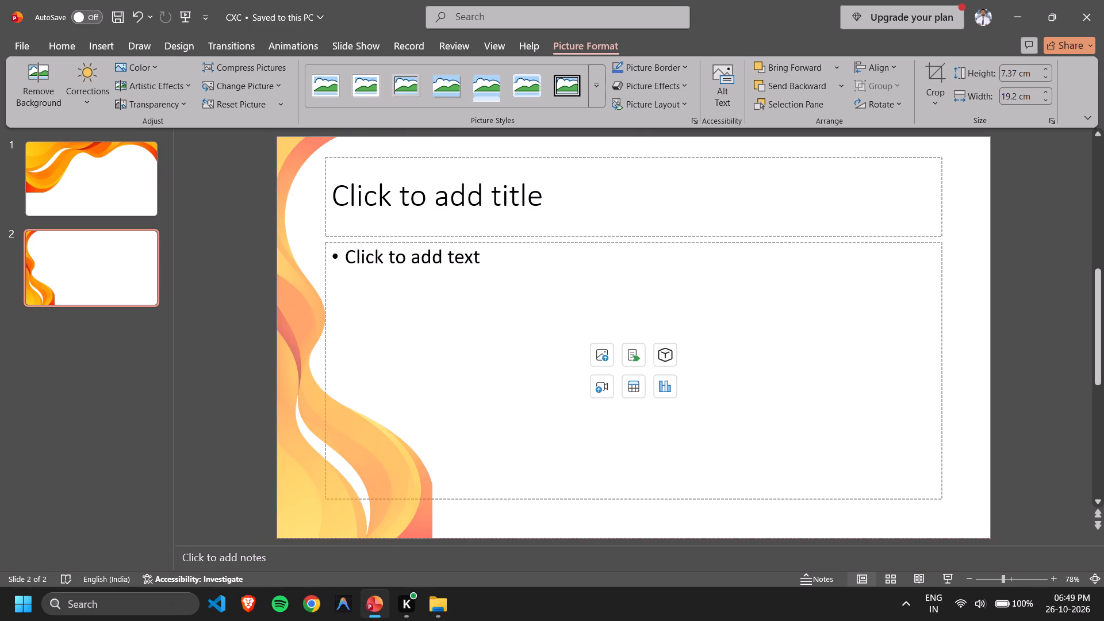
left_click(530, 427)
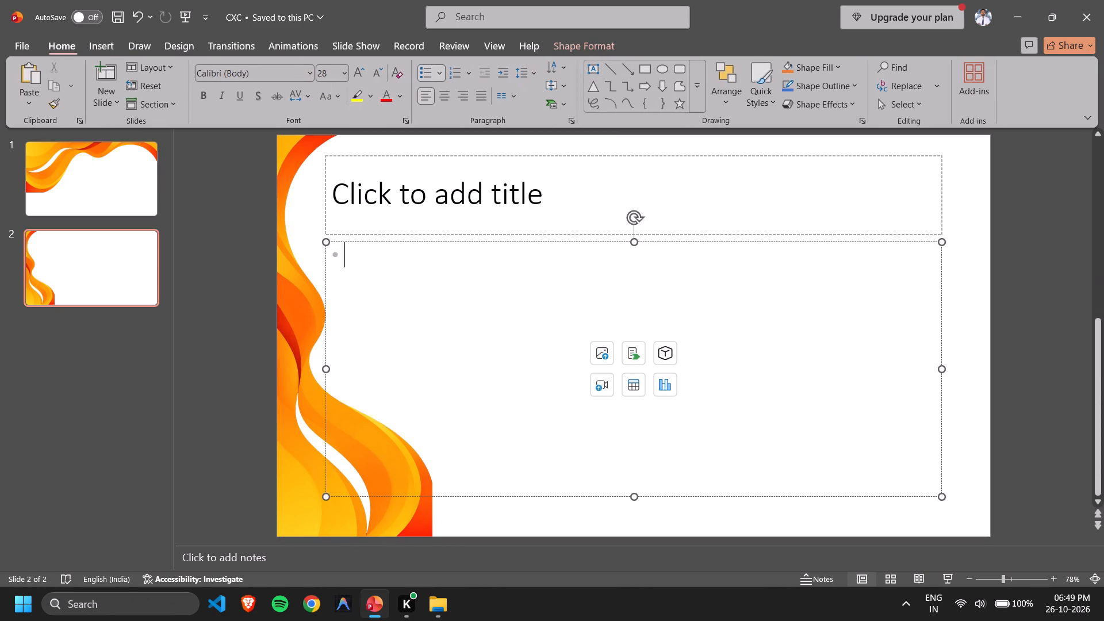
Fade the wave picture on slide 2 with the fifth transparency preset.
left_click(285, 468)
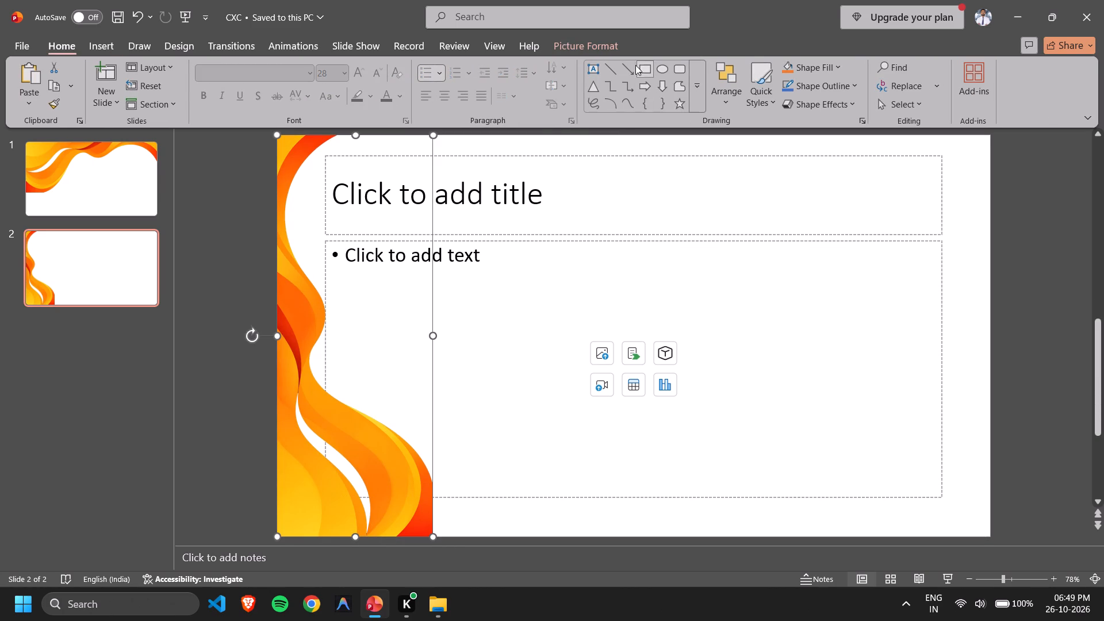
left_click(620, 51)
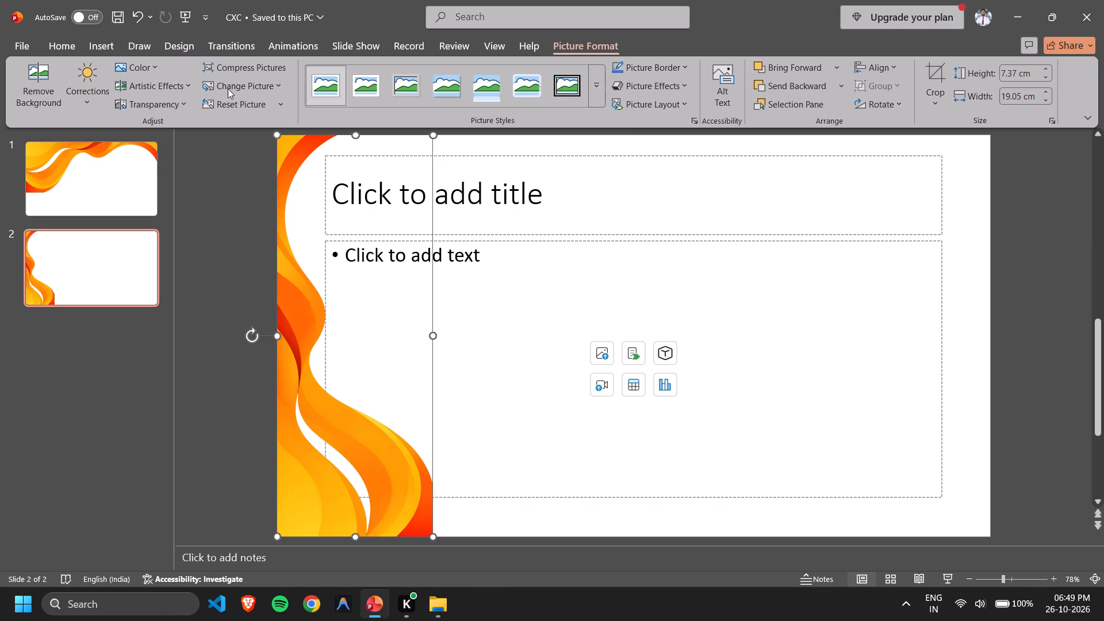
left_click(94, 98)
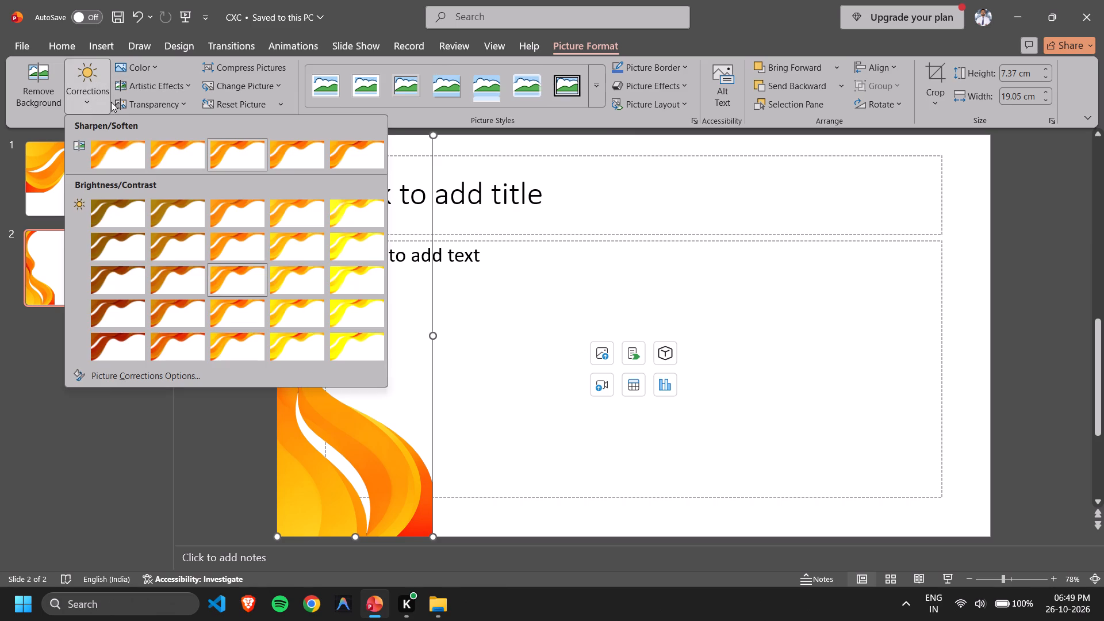
left_click(160, 71)
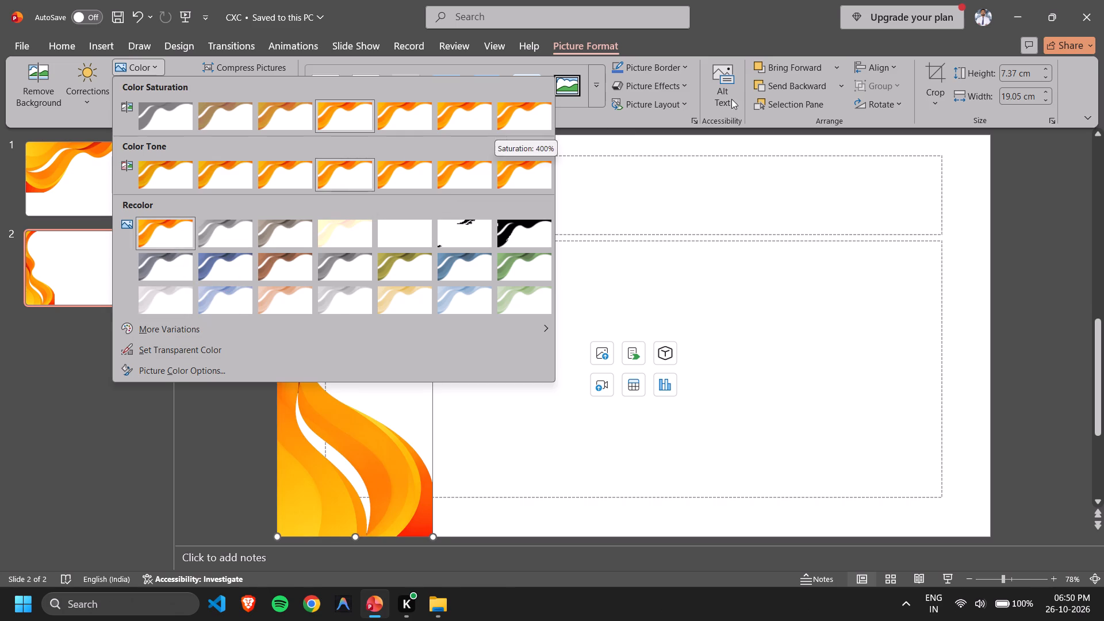
left_click(637, 122)
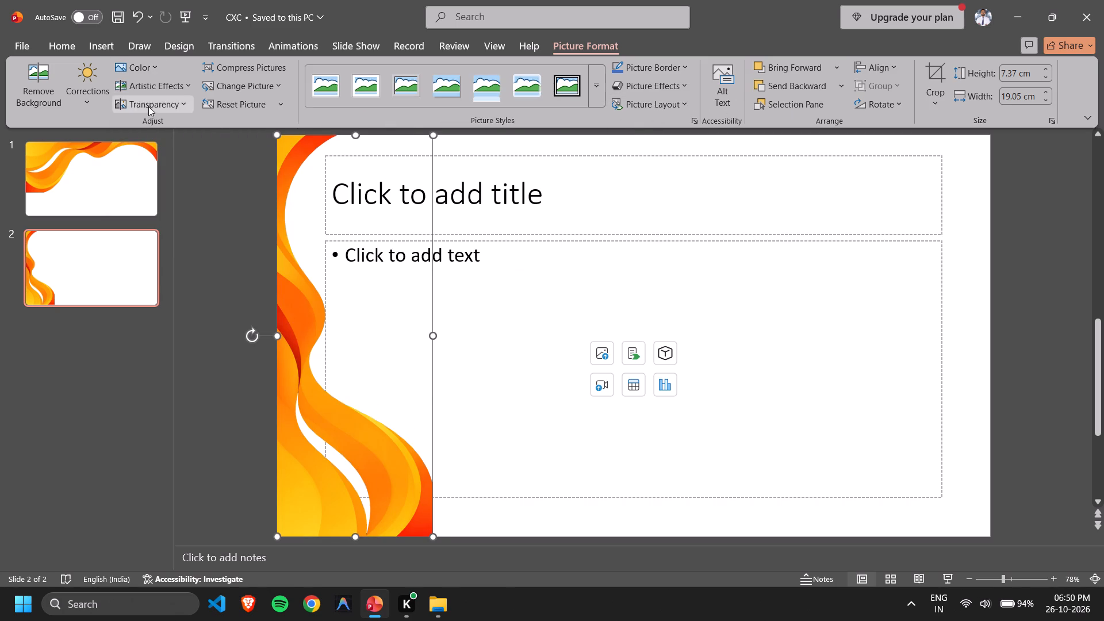
left_click(154, 88)
left_click(154, 88)
left_click(158, 94)
left_click(162, 99)
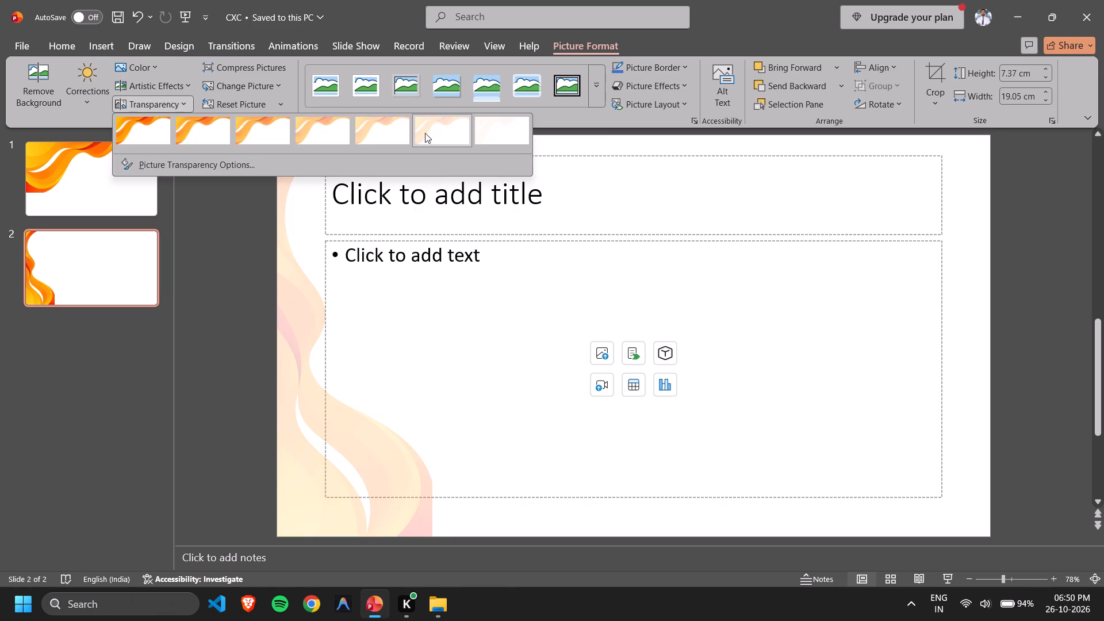
left_click(388, 138)
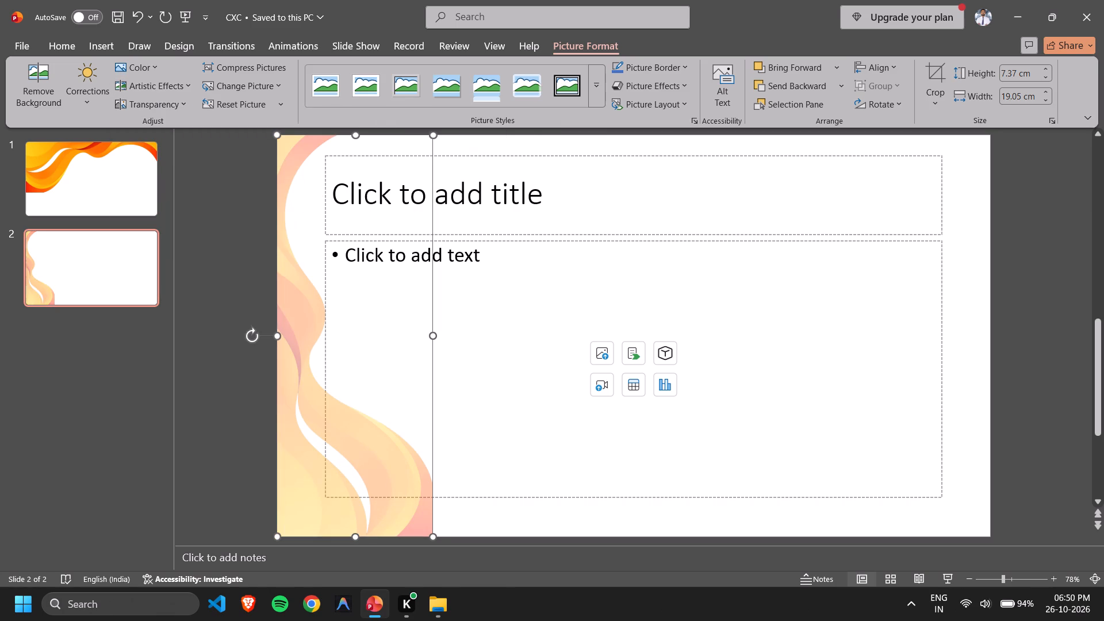
left_click(968, 267)
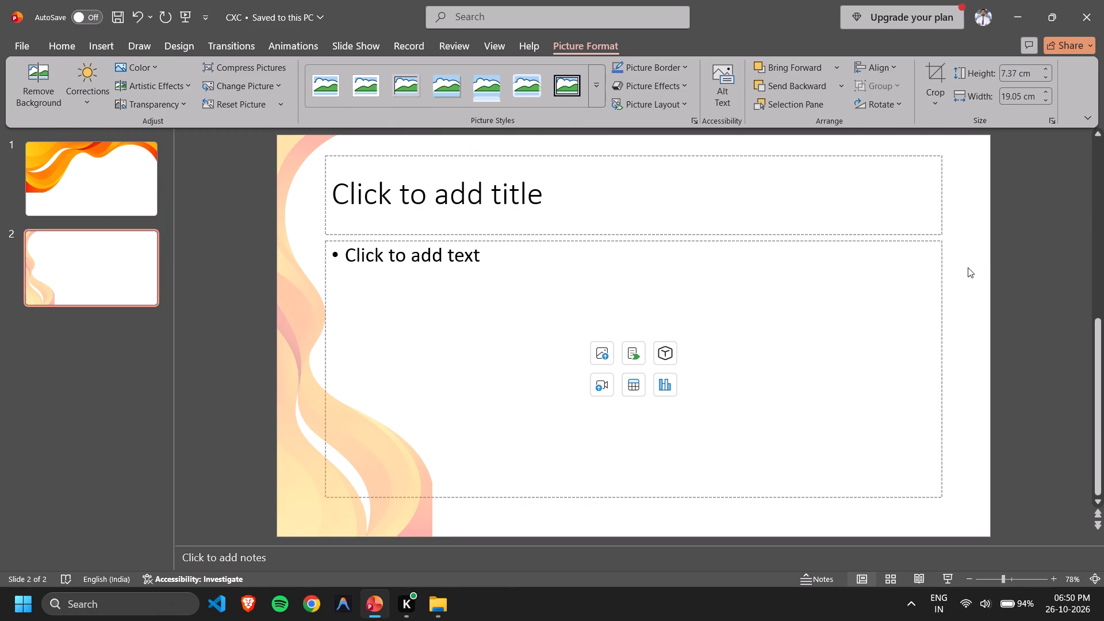
Send the faded wave picture behind the title and content placeholders on slide 2.
left_click(306, 408)
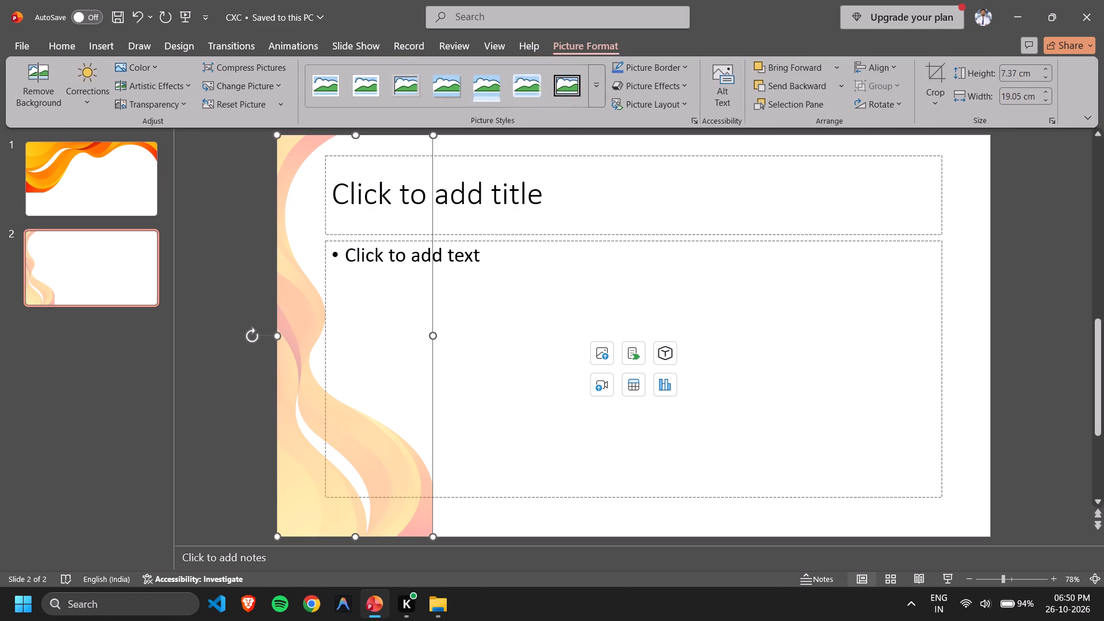
left_click(840, 85)
left_click(803, 121)
right_click(965, 256)
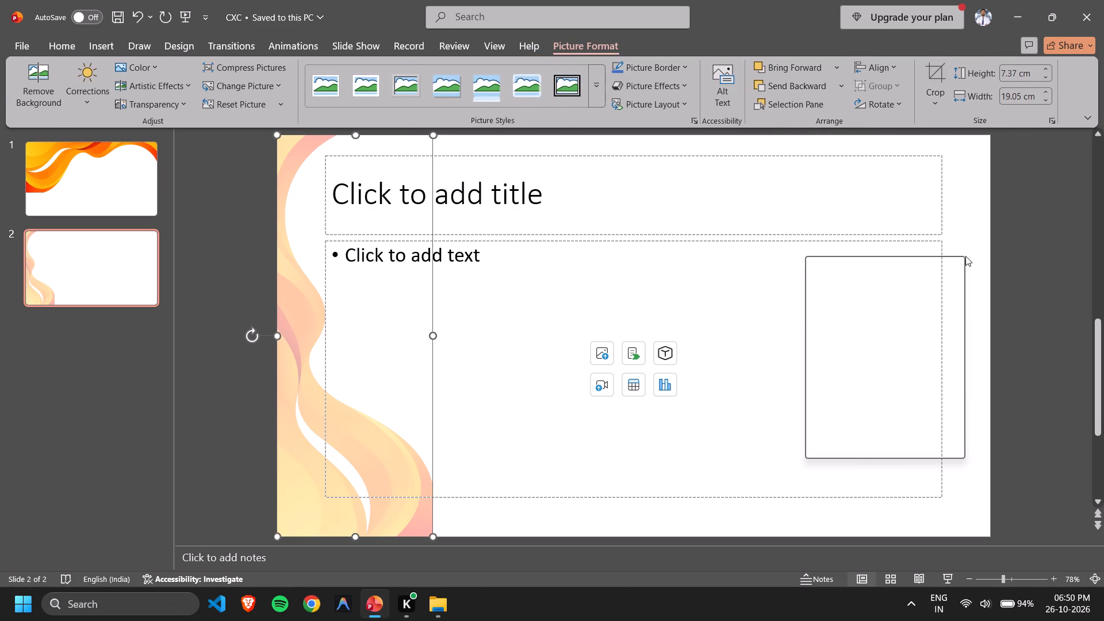
left_click(974, 214)
left_click(974, 214)
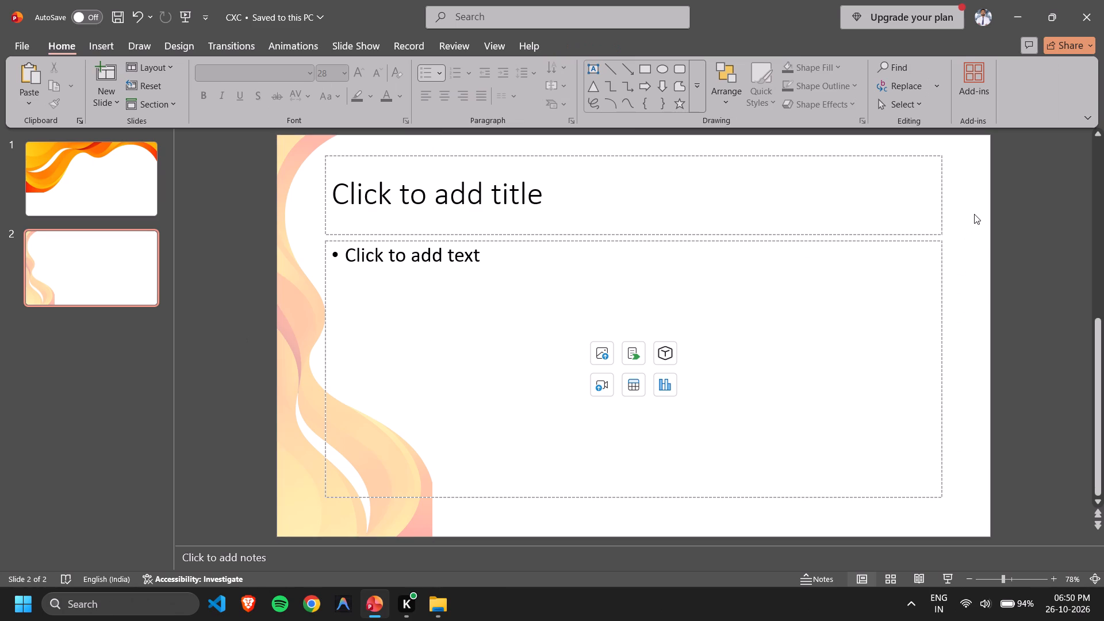
left_click(85, 182)
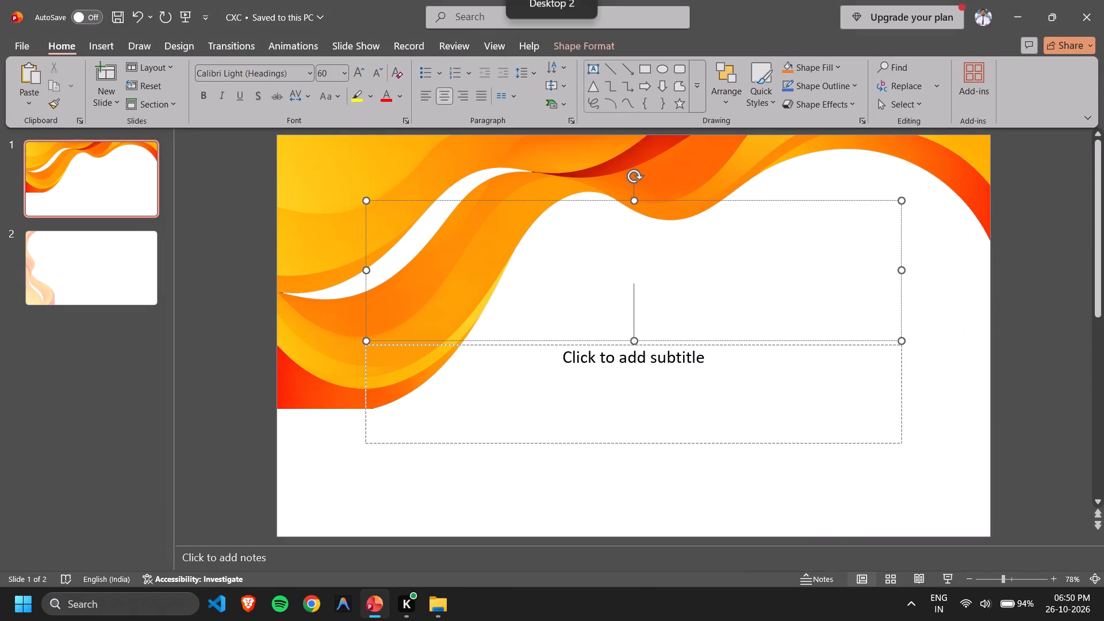
key("ctrl+v")
key("BackSpace")
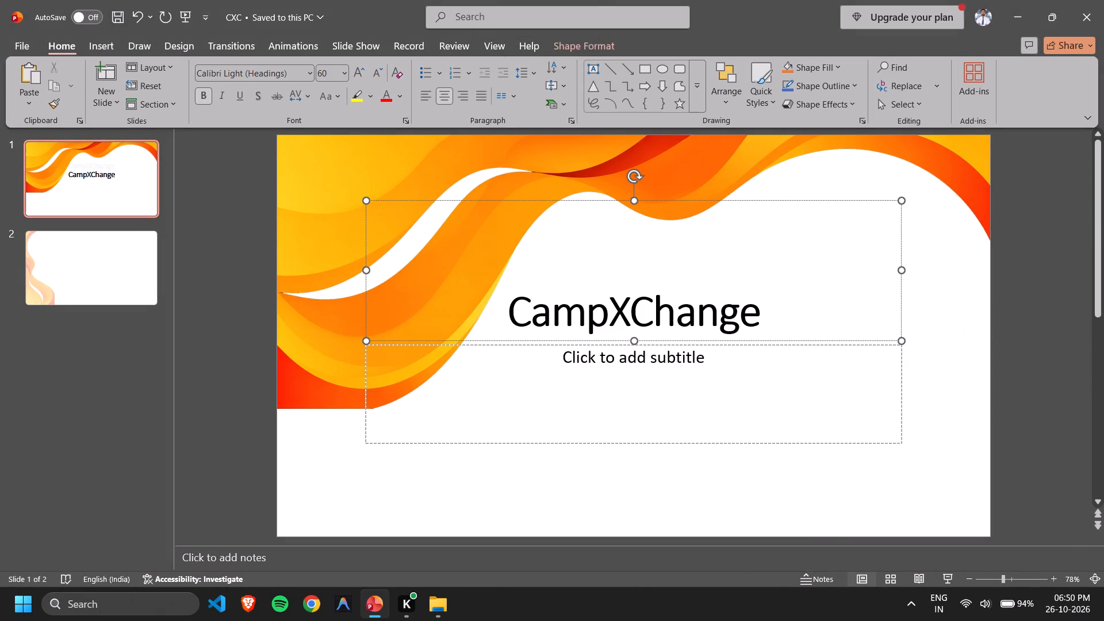
Set the font of the whole CampXChange title on slide 1 to Arial Black.
key("ctrl+shift+Left")
key("ctrl+shift+Left")
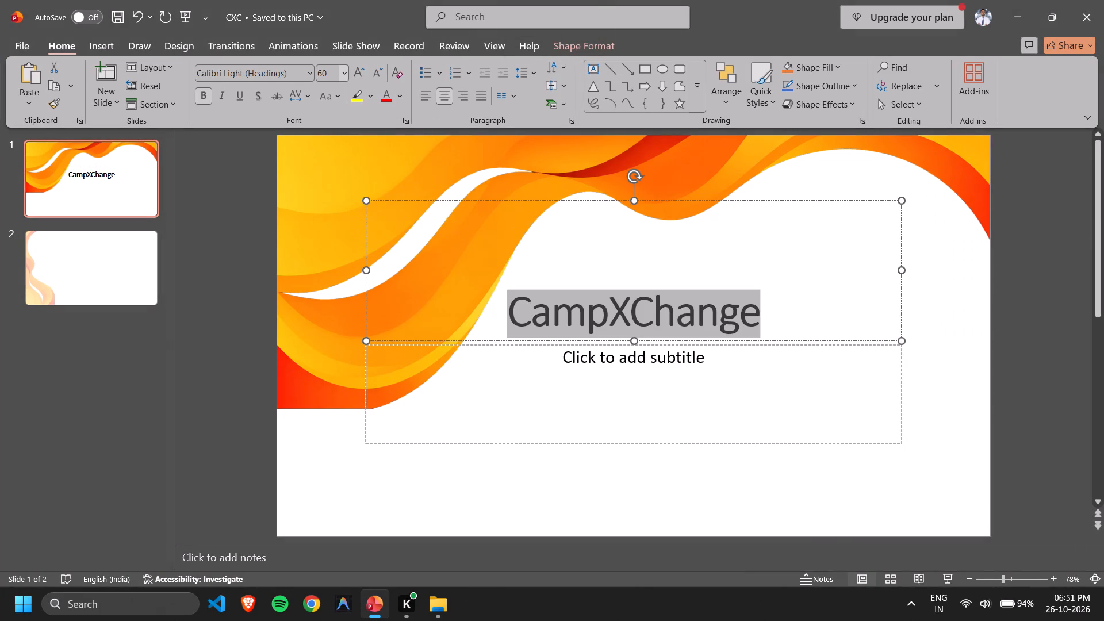
left_click(304, 71)
left_click(257, 96)
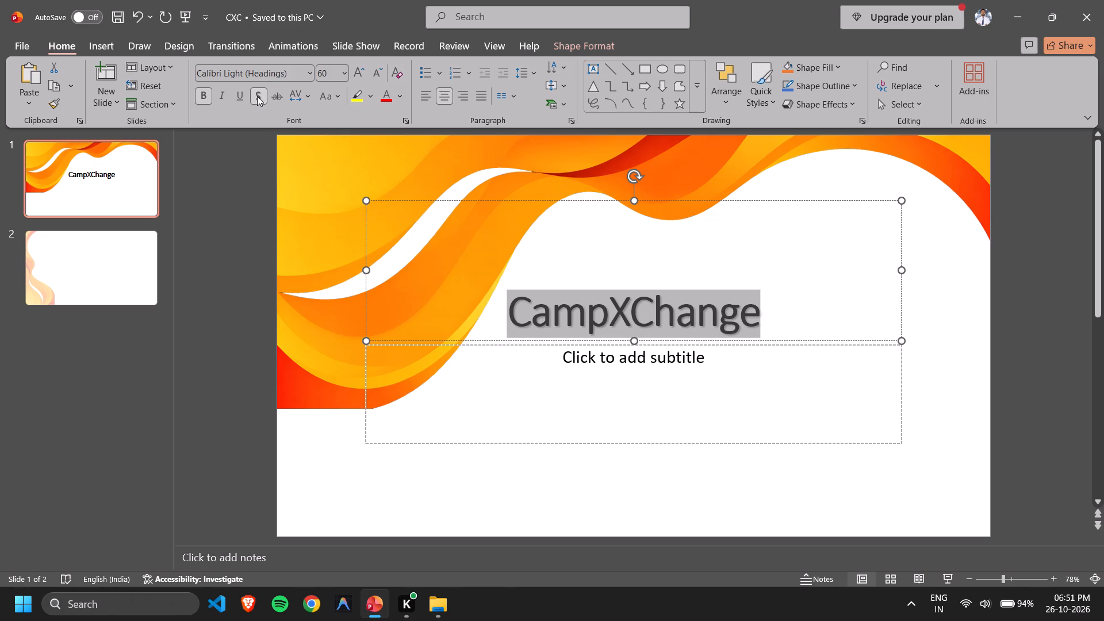
left_click(257, 96)
left_click(308, 72)
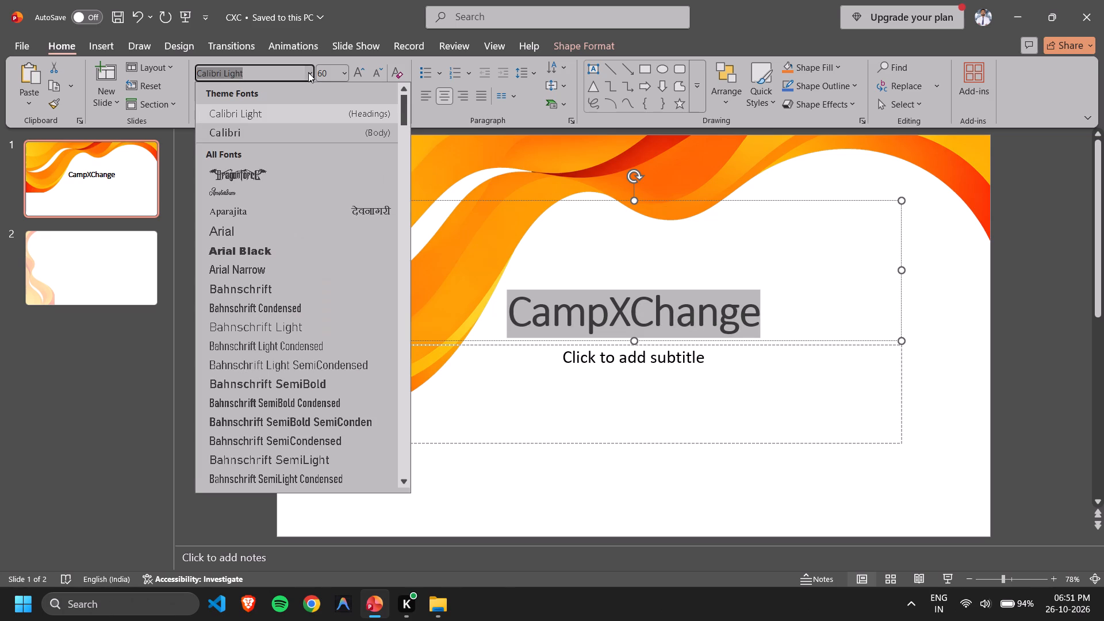
key("Down")
key("Down")
key("Down")
key("Down")
key("Down")
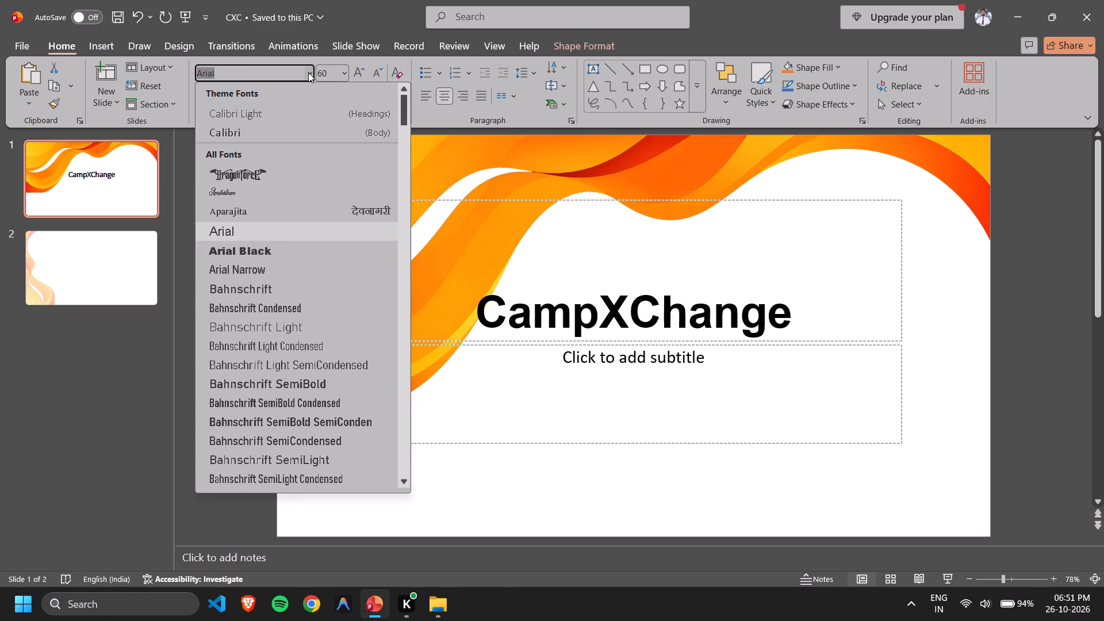
key("Down")
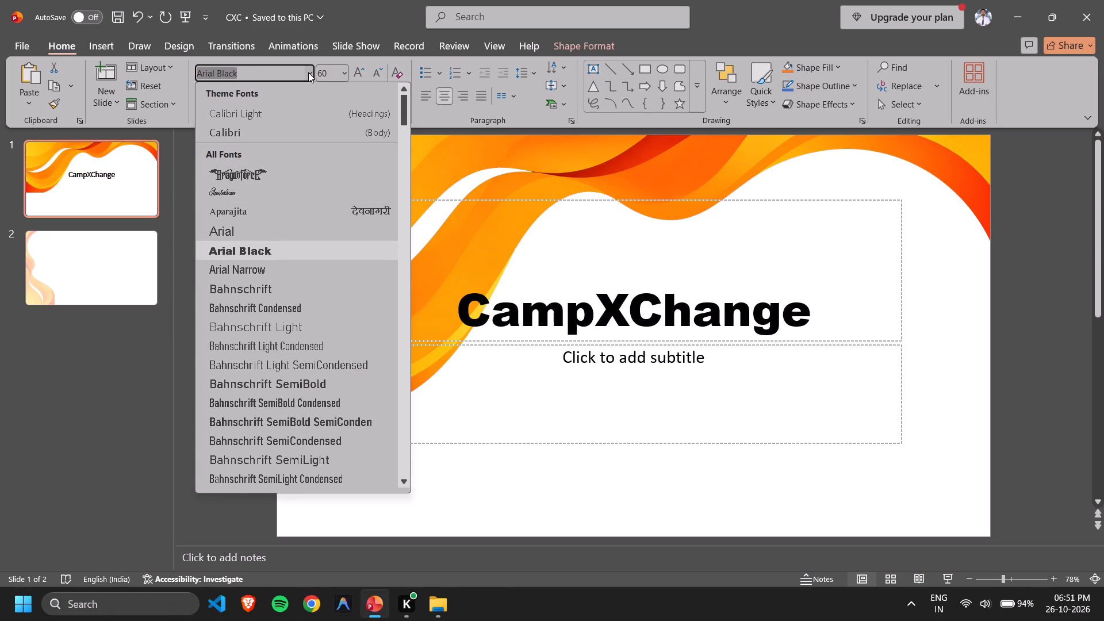
key("Return")
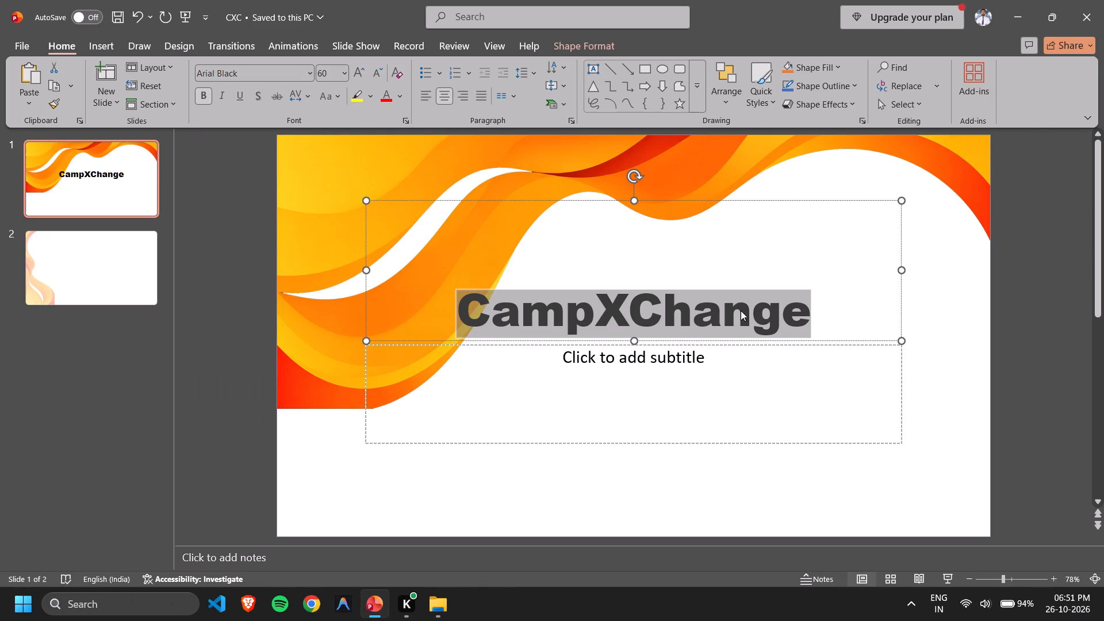
Shift the title and subtitle placeholders together toward the right edge of slide 1, keeping the title text clear of the orange wave.
left_click(949, 372)
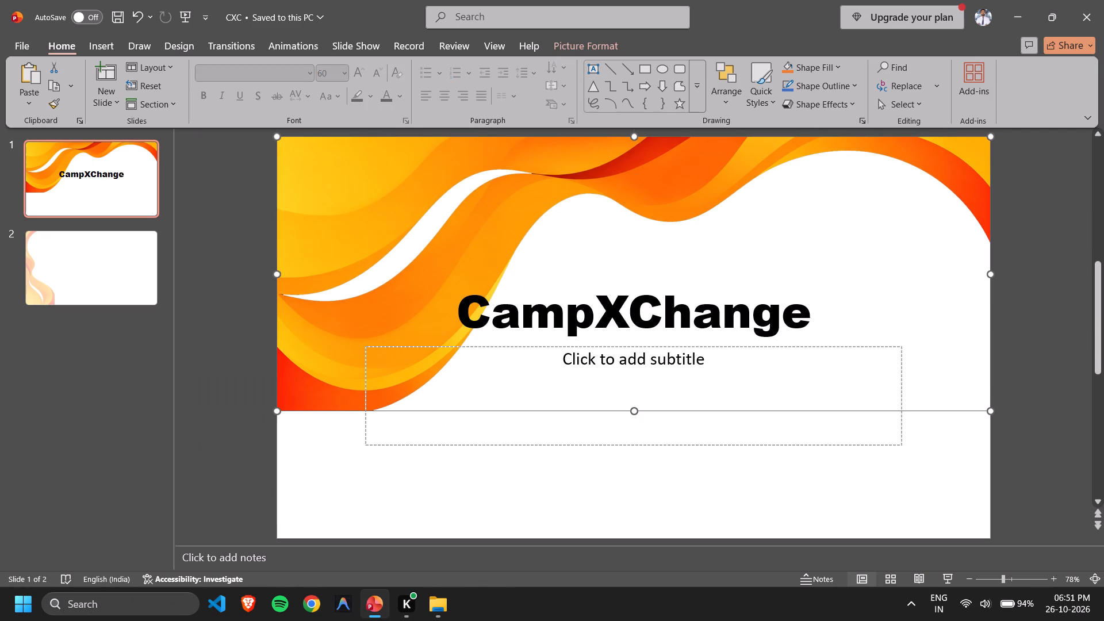
left_click(890, 344)
left_click(928, 465)
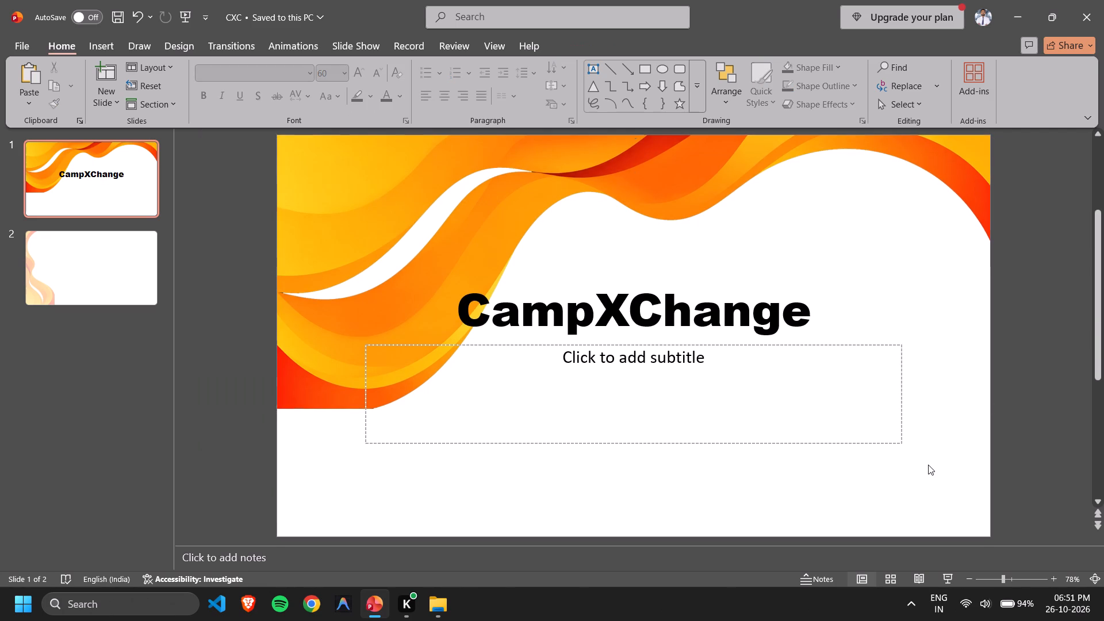
left_click(710, 270)
left_click(738, 349)
left_click(760, 328)
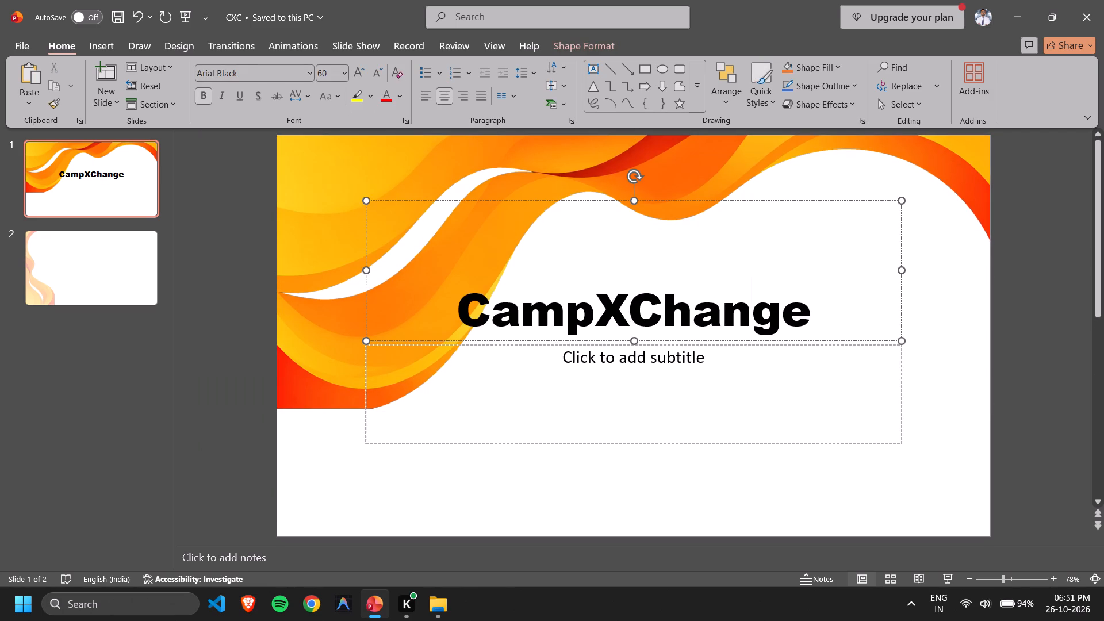
left_click(899, 319, "shift")
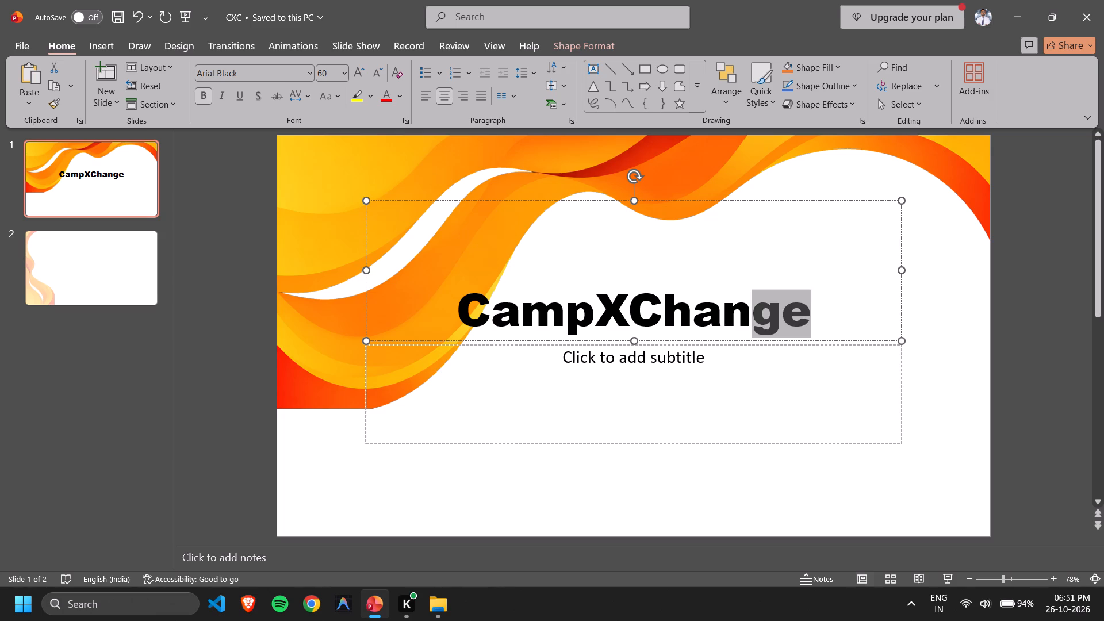
left_click(902, 319, "shift")
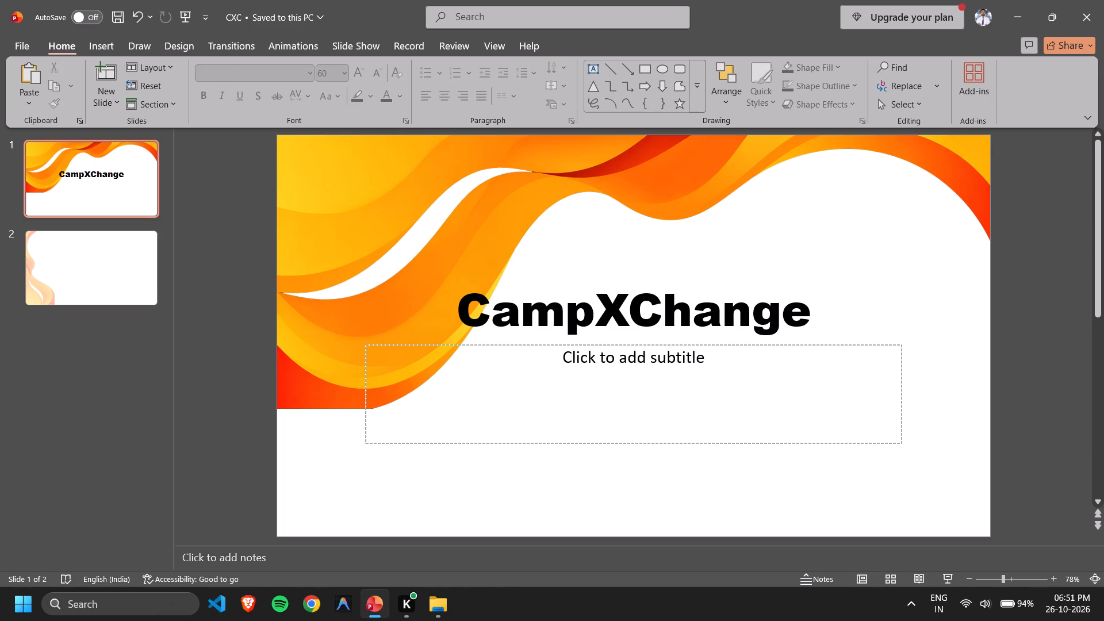
left_click(900, 373, "shift")
left_click(836, 309, "shift")
left_click(763, 323, "shift")
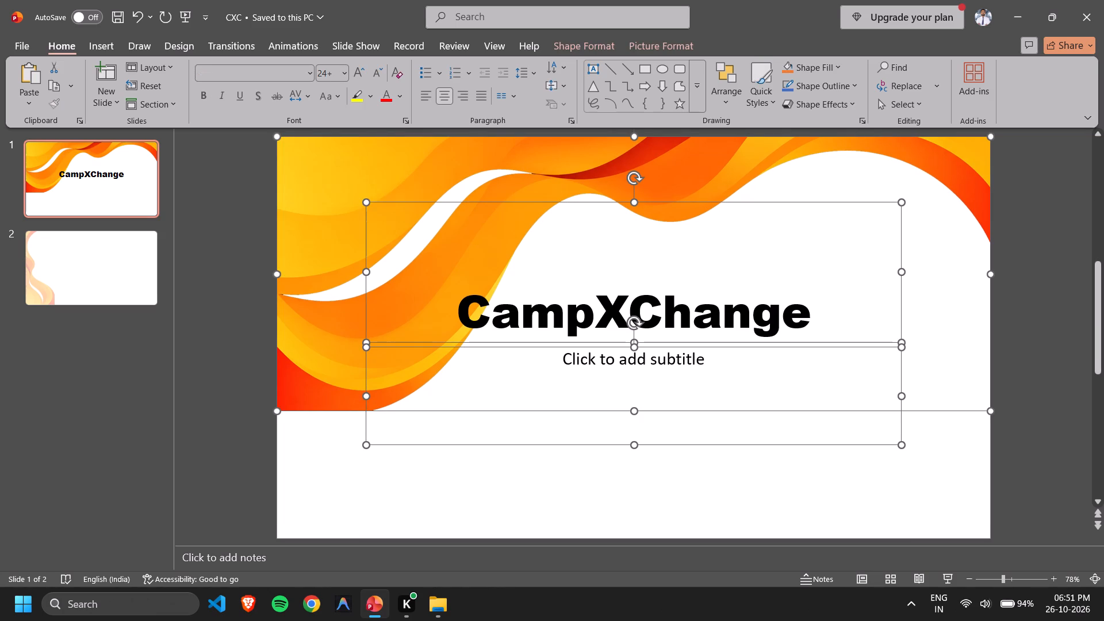
left_click(936, 331, "shift")
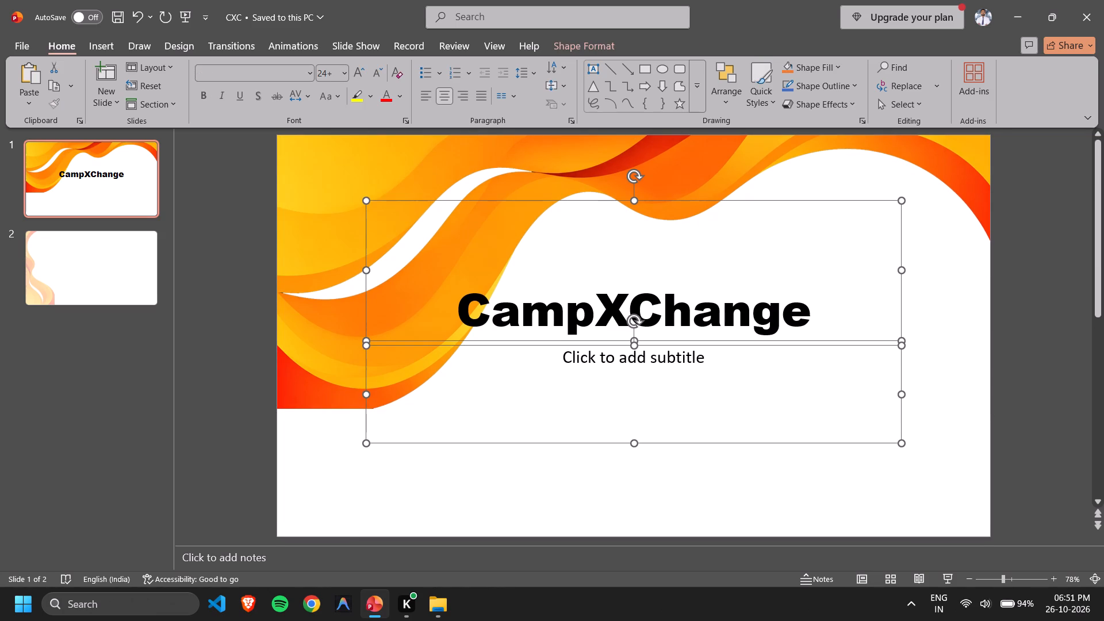
key("Right")
key("Right")
key("Right")
key("Right")
key("Right")
key("Right")
key("Right")
key("Right")
key("Right")
key("Right")
key("Right")
key("Right")
key("Right")
key("Right")
key("Right")
key("Right")
key("Right")
key("Right")
key("Right")
key("Right")
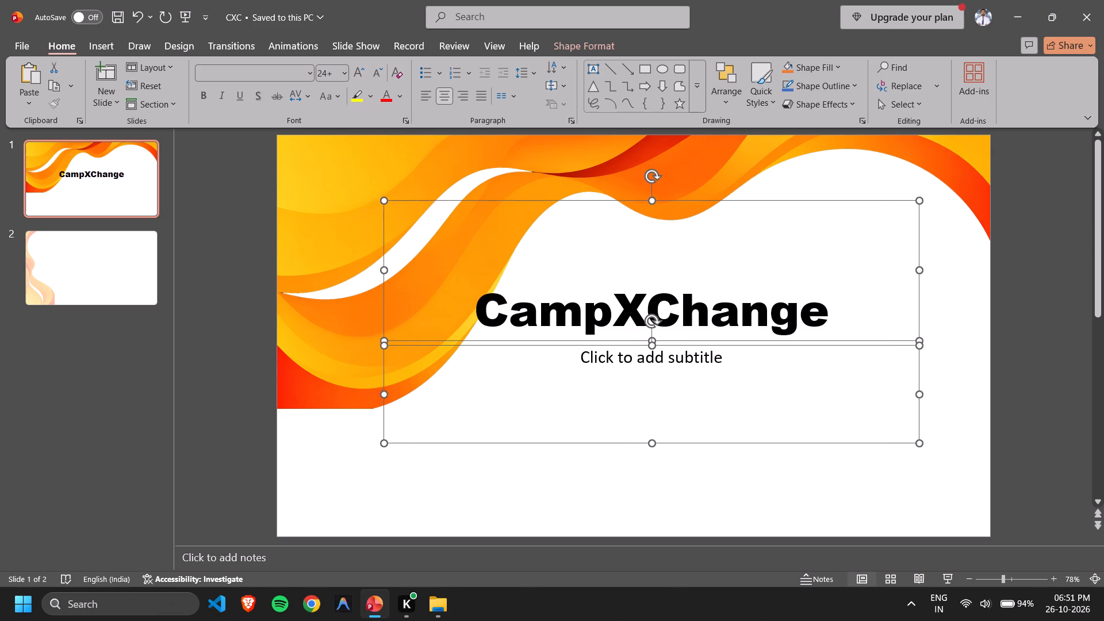
key("Right")
key("Right")
key("Right")
key("Right")
key("Right")
key("Right")
key("Right")
key("Right")
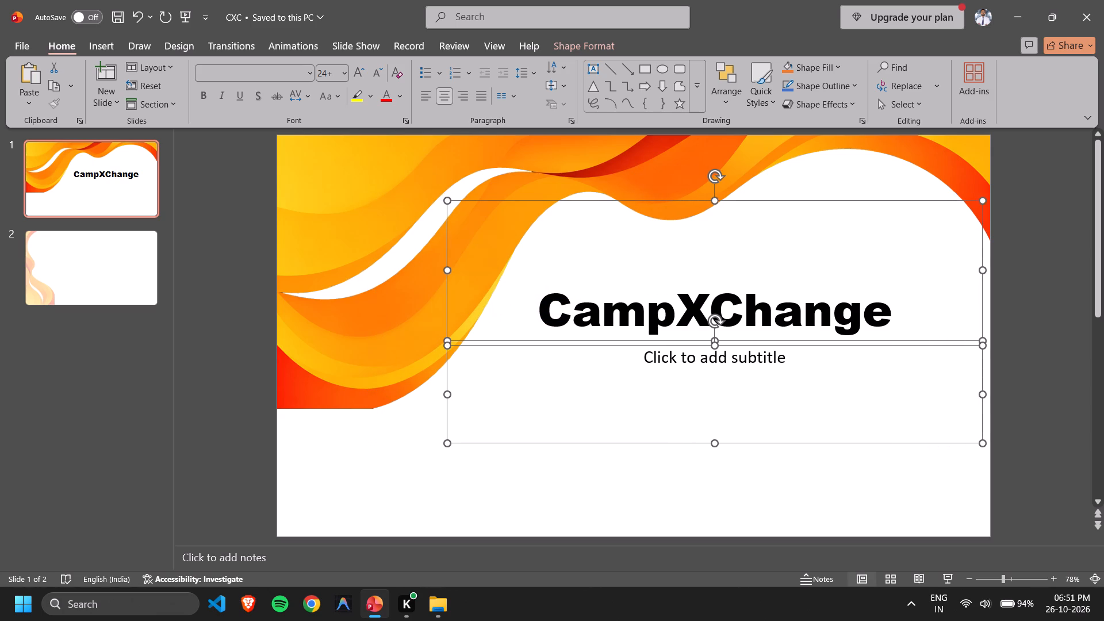
key("Right")
key("Right")
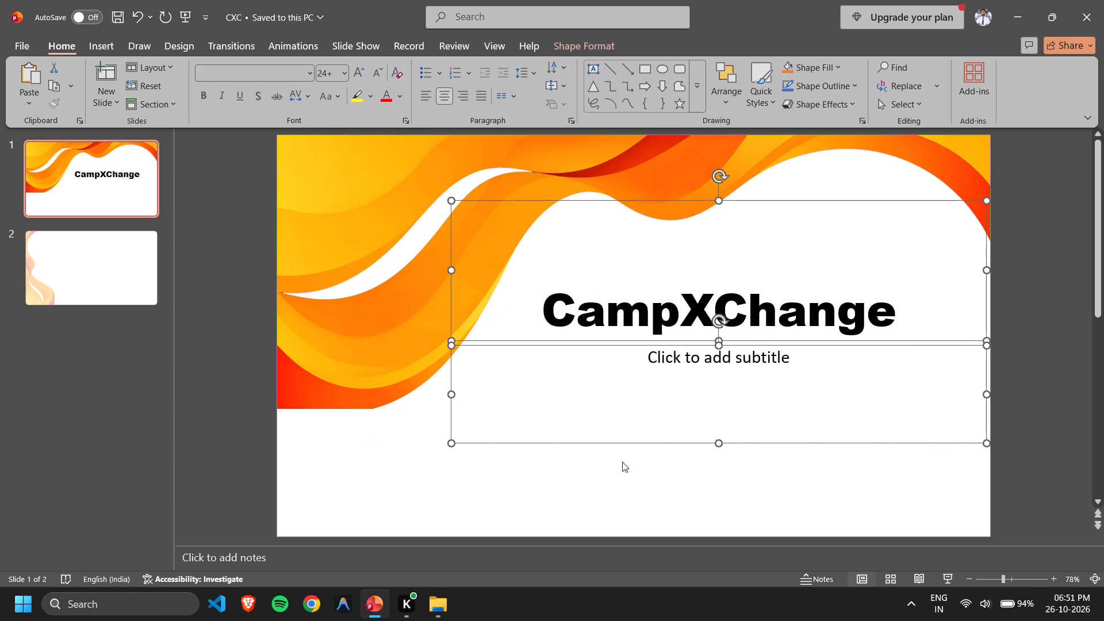
left_click(618, 467)
left_click(687, 361)
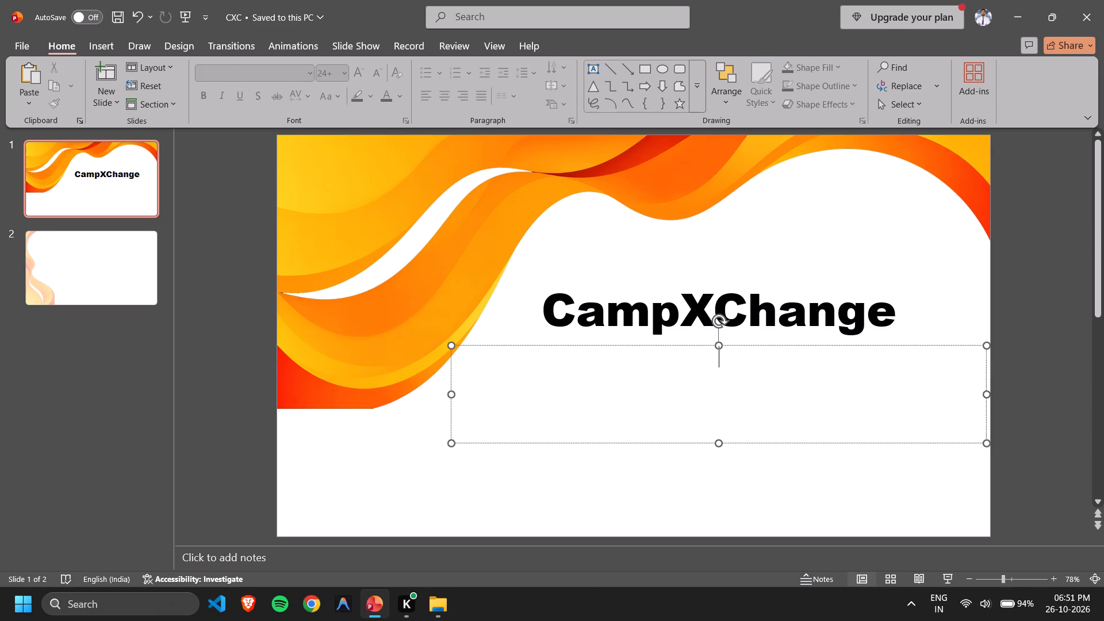
Recolour the "XChange" part of the title with the red-orange sampled by Eyedropper from the wave's lower-left corner.
left_click(760, 326)
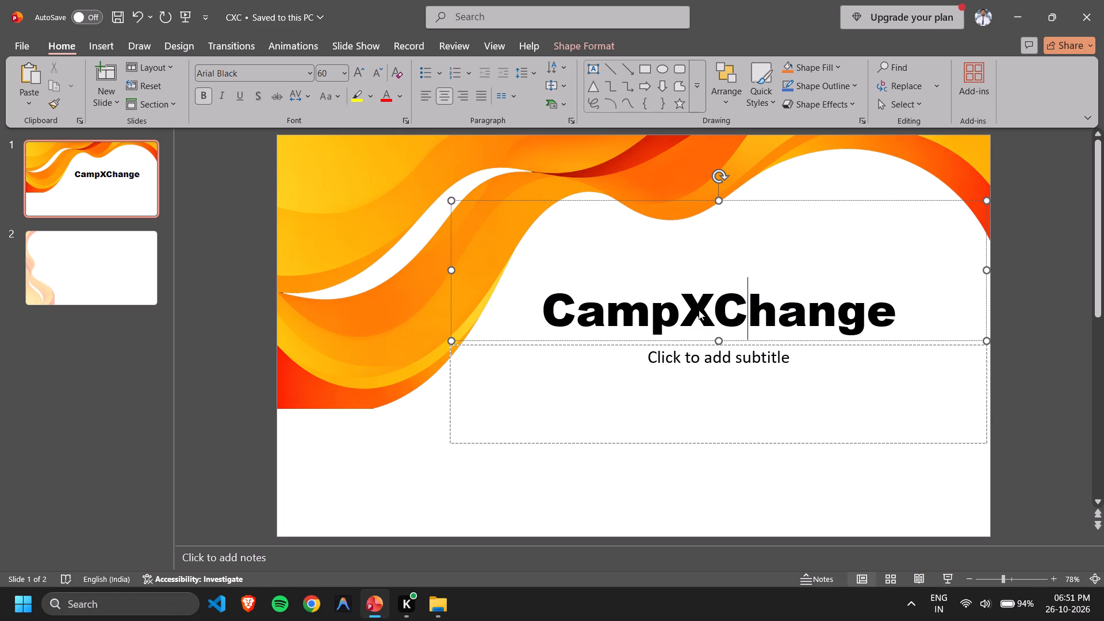
left_click(699, 310)
key("Left")
key("ctrl+shift+Right")
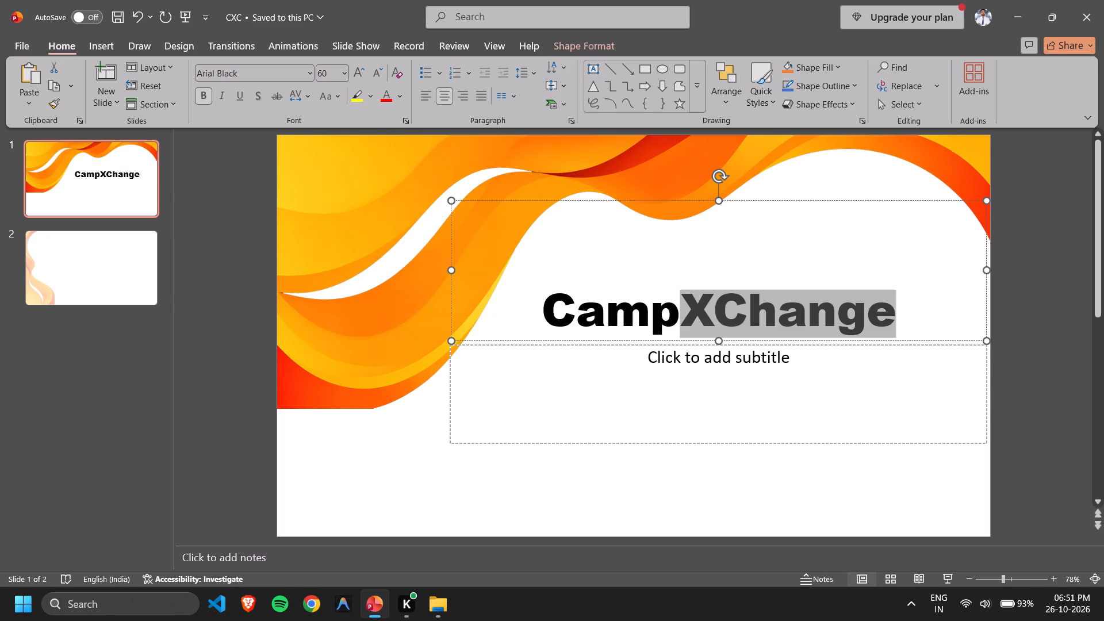
key("ctrl+shift+Right")
key("ctrl+shift+Right")
key("ctrl+shift+Left")
left_click(598, 34)
left_click(582, 53)
left_click(665, 63)
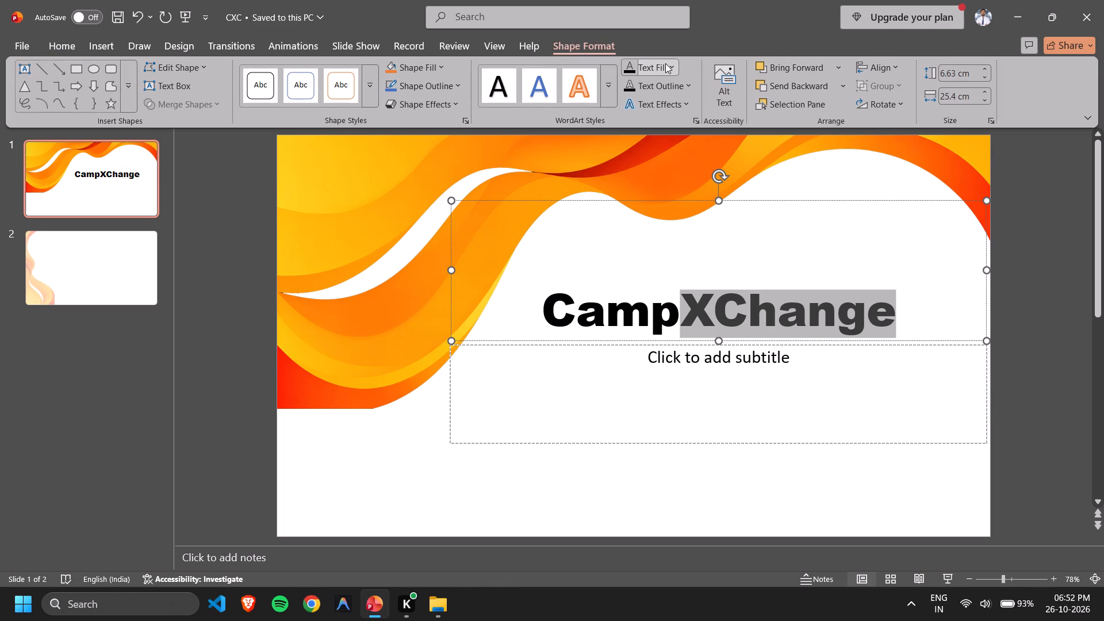
left_click(670, 350)
left_click(293, 382)
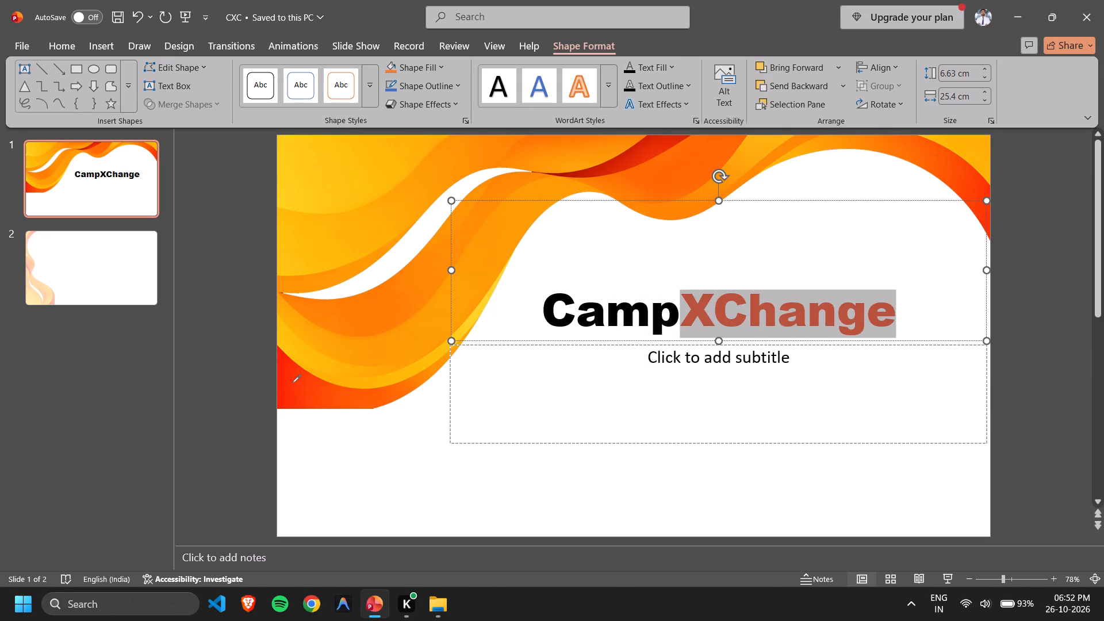
left_click(631, 376)
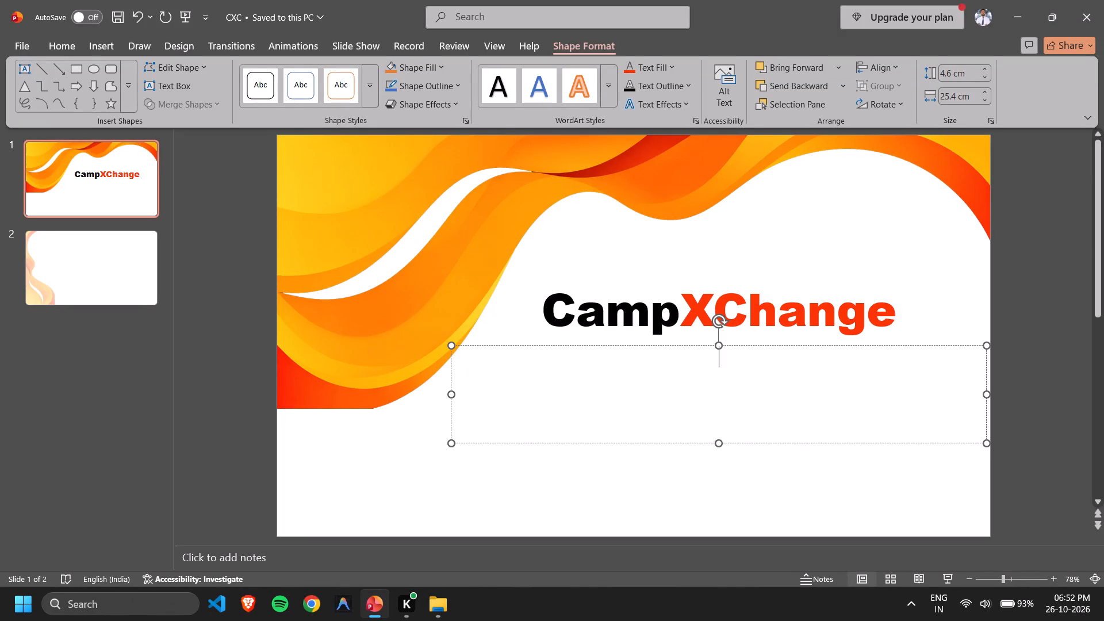
left_click(687, 302)
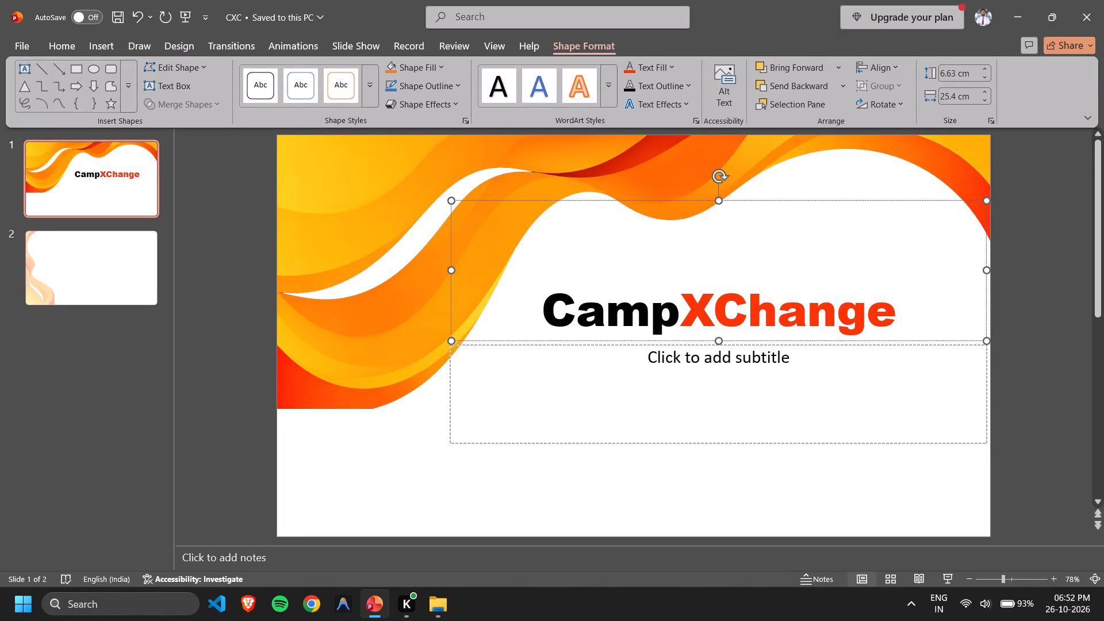
Save the CXC presentation.
key("ctrl+s")
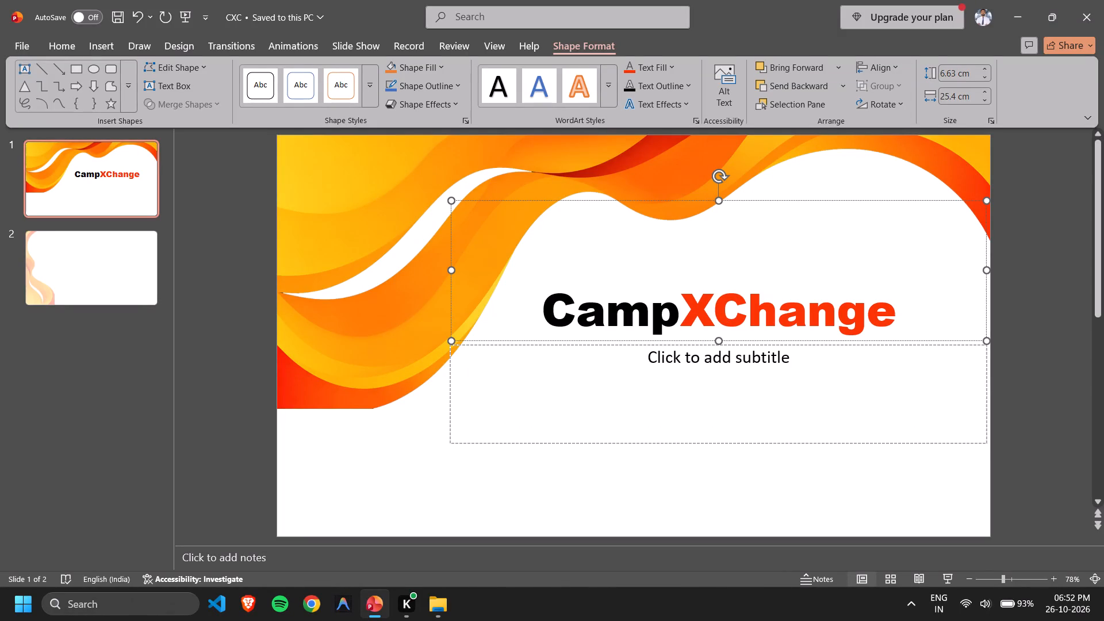
Resample the text fill of "XChange" in the title with the Eyedropper from the orange band of the wave above it.
left_click(703, 361)
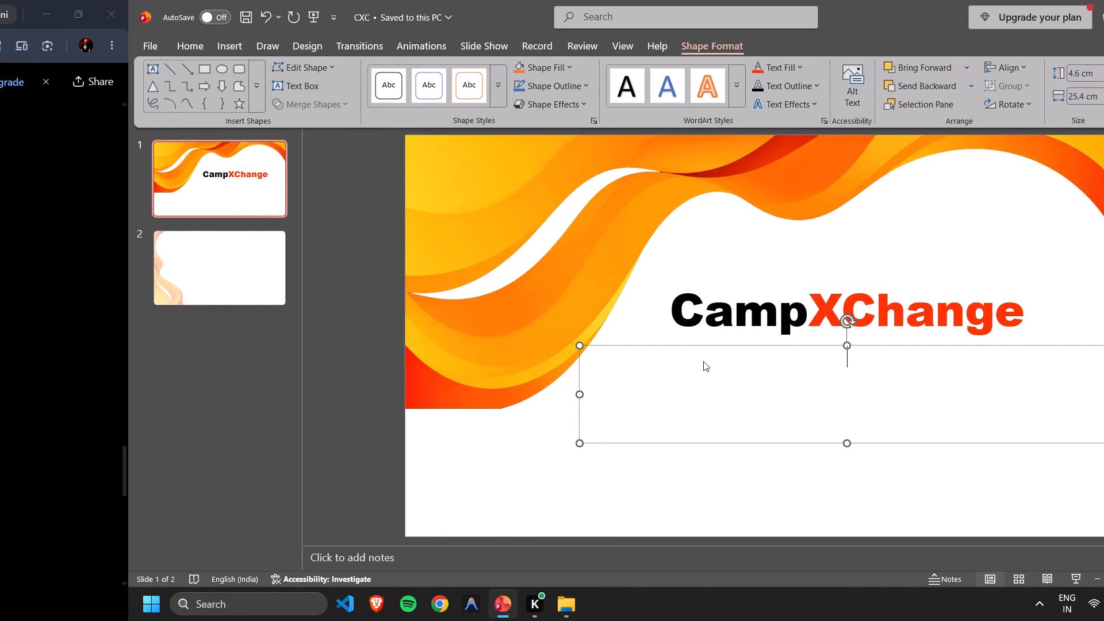
left_click(677, 316)
key("ctrl+shift+Right")
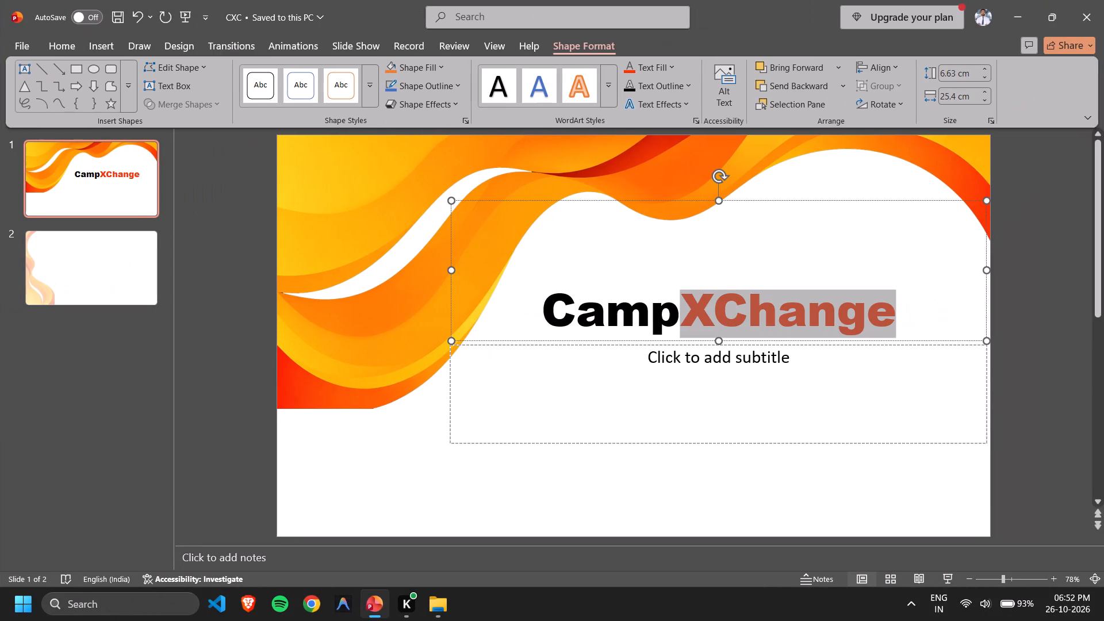
left_click(674, 60)
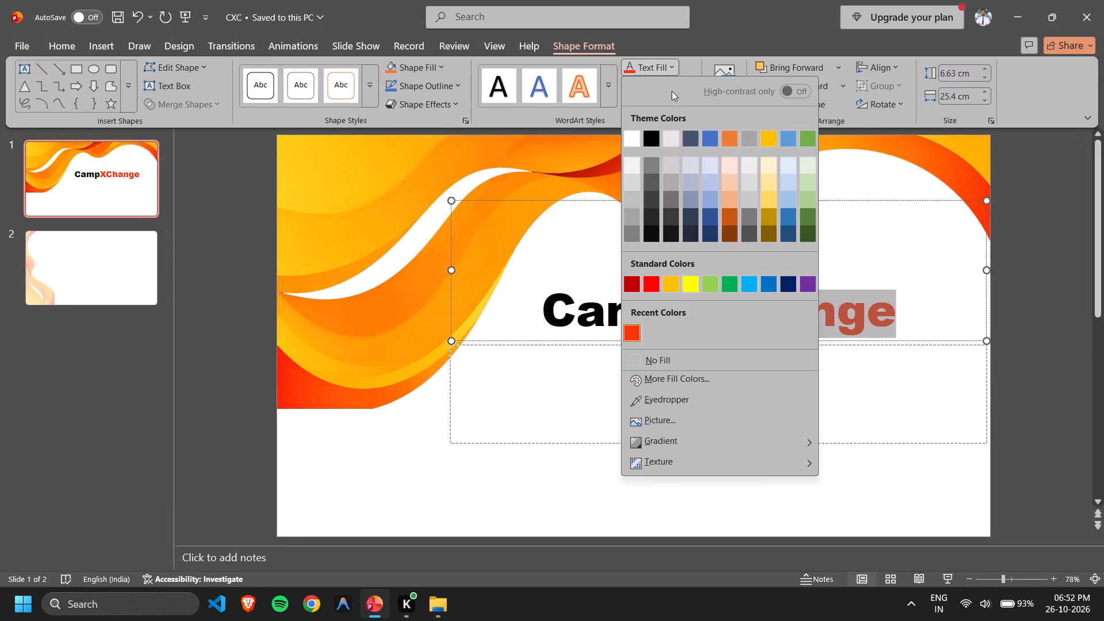
left_click(663, 401)
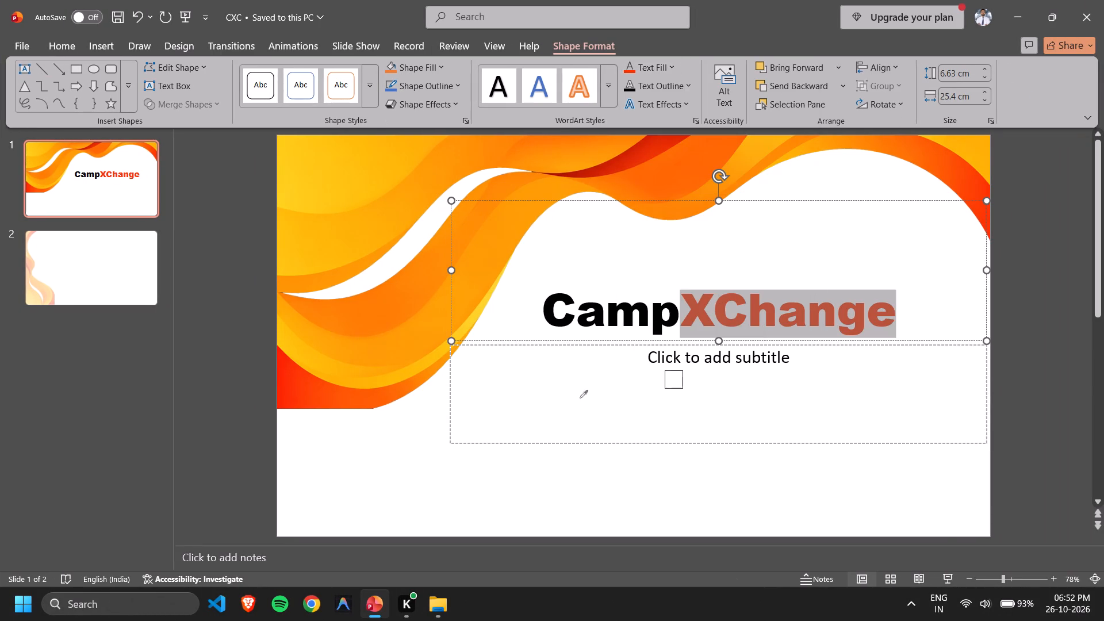
left_click(657, 179)
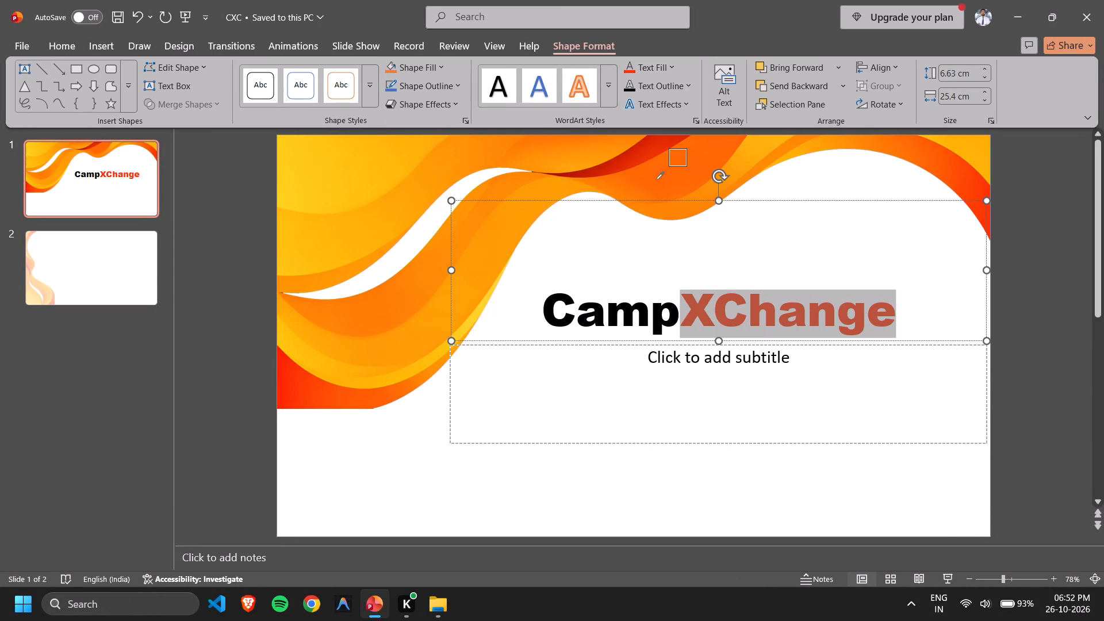
Apply the orange sampled from the wave above the title to "XChange" and save the CXC presentation.
left_click(670, 179)
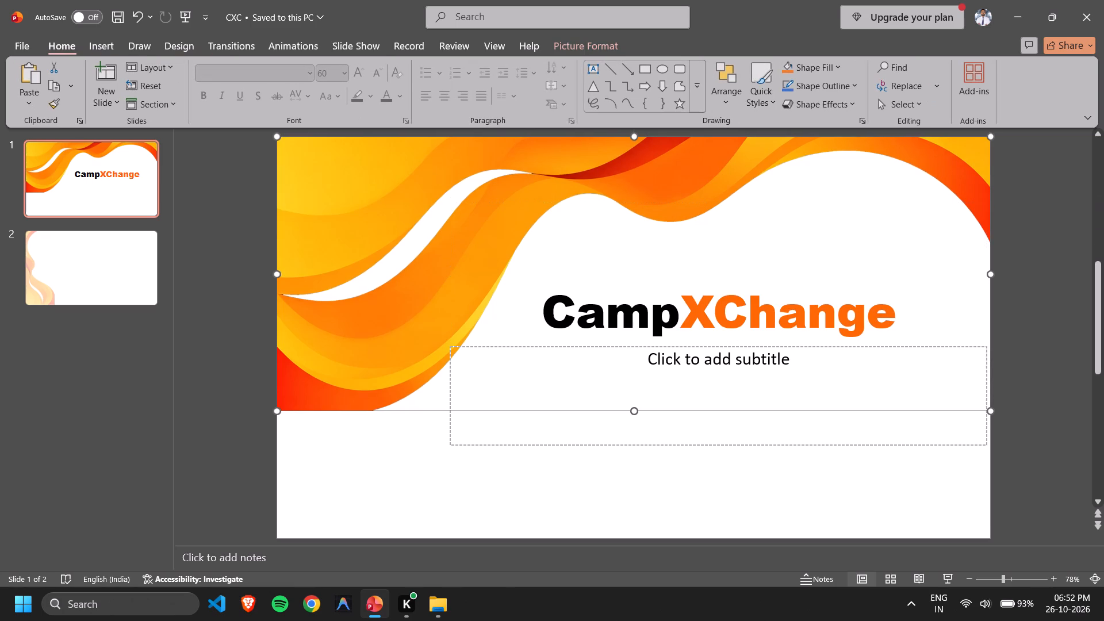
key("ctrl+s")
left_click(593, 506)
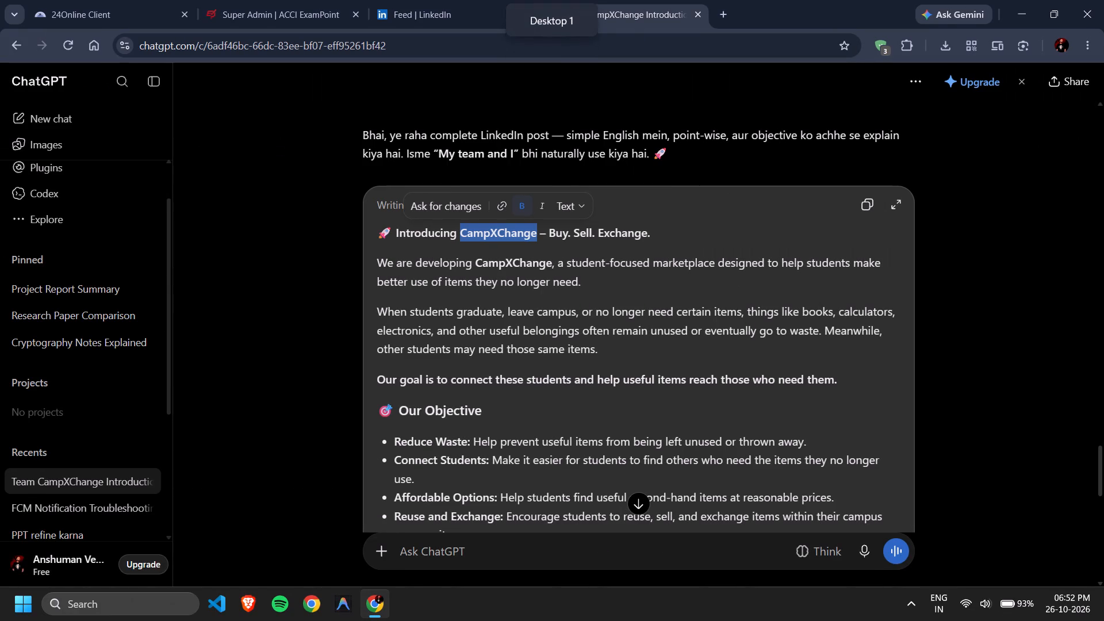
Switch to Chrome and highlight the tagline "Buy. Sell. Exchange." in the ChatGPT post's heading.
left_click_drag(550, 236, 606, 230)
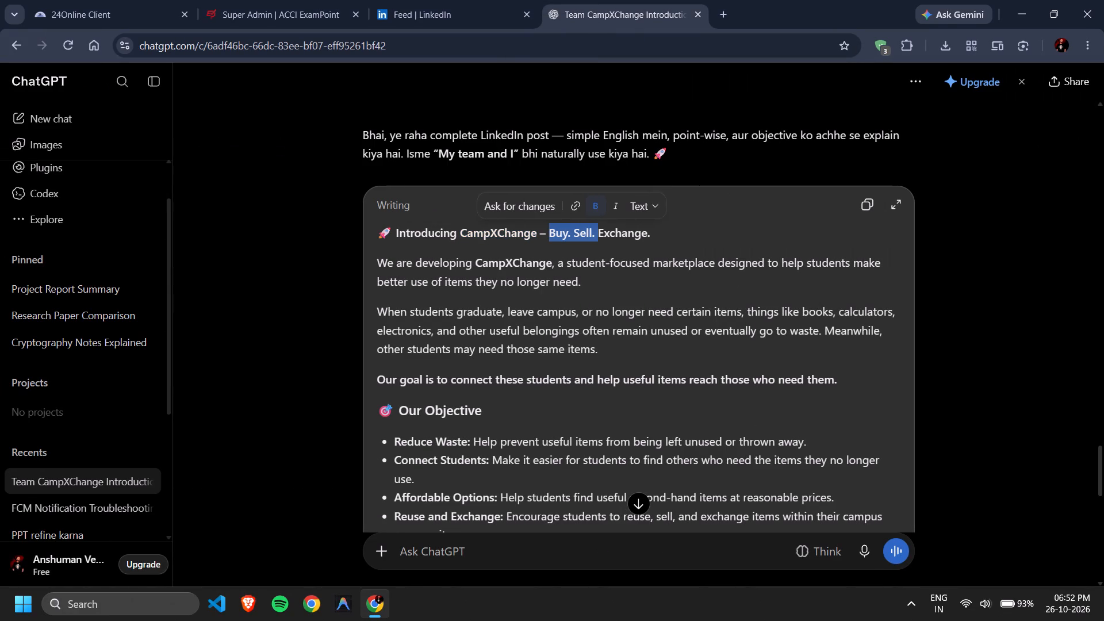
left_click_drag(606, 230, 652, 228)
Open the CampXChange website in a new browser tab and examine the home page and the About CampXChange page.
left_click(725, 12)
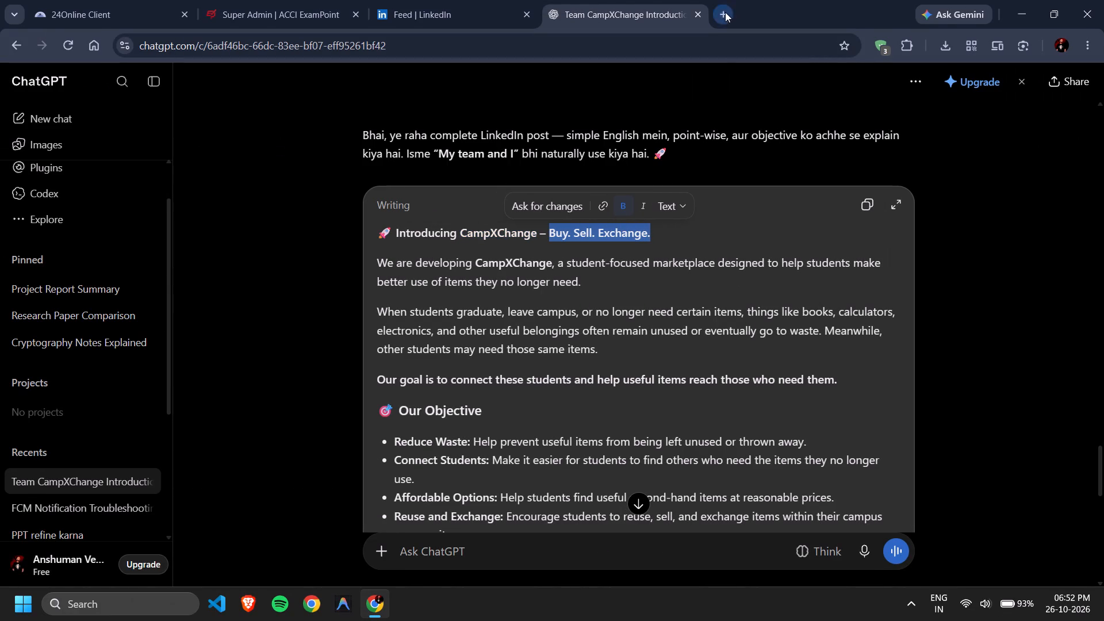
type("cxc")
key("Return")
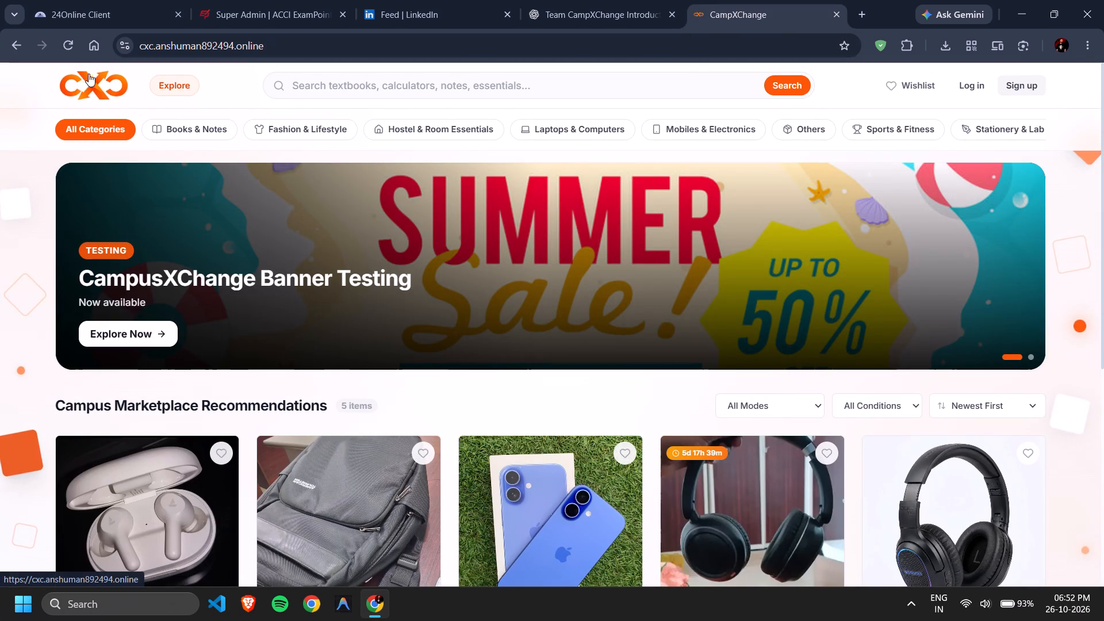
scroll(338, 454, "down", 9)
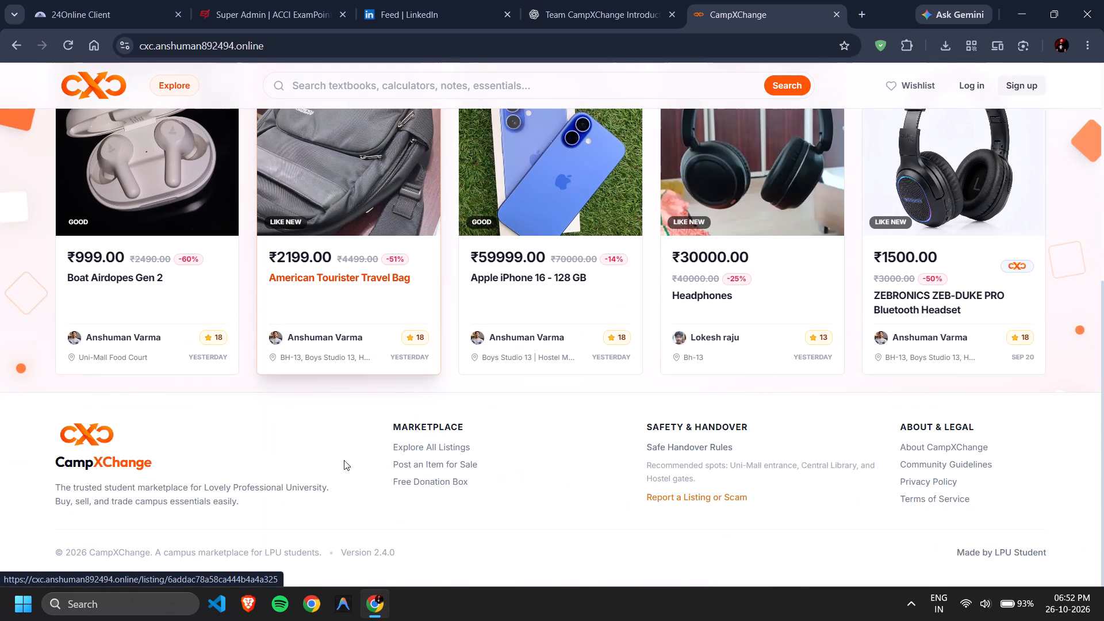
left_click(969, 446)
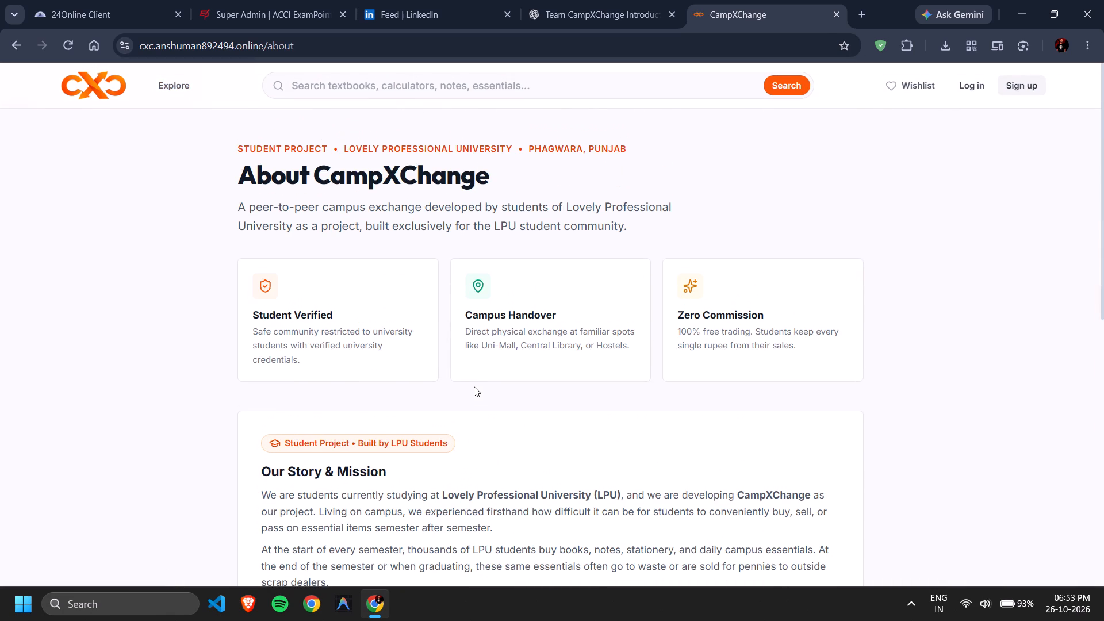
scroll(474, 386, "down", 5)
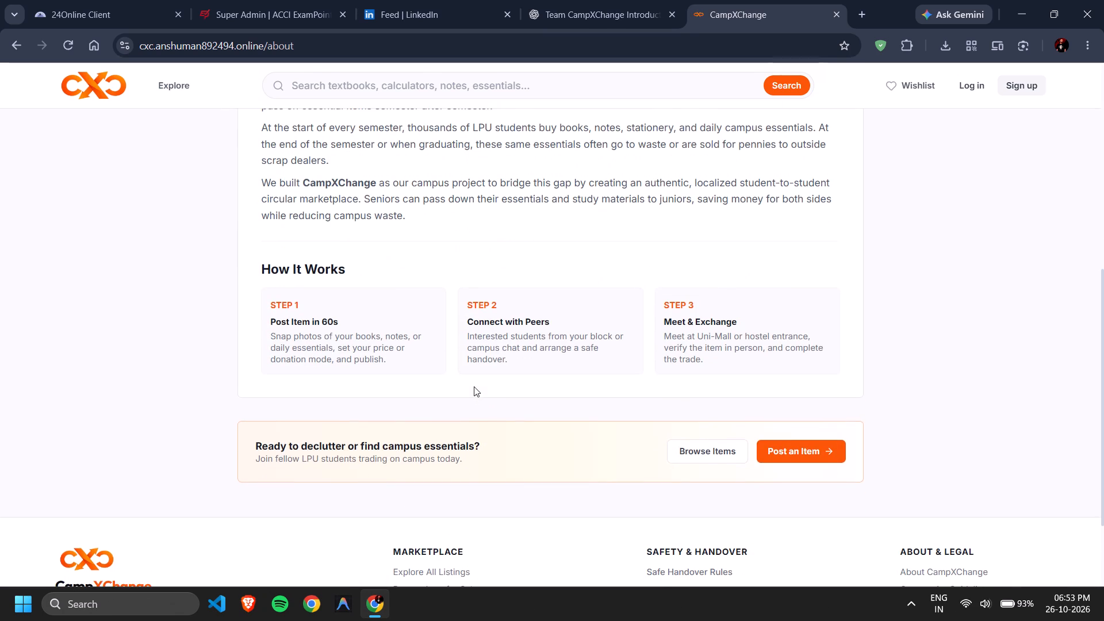
scroll(474, 386, "down", 1)
scroll(474, 386, "up", 9)
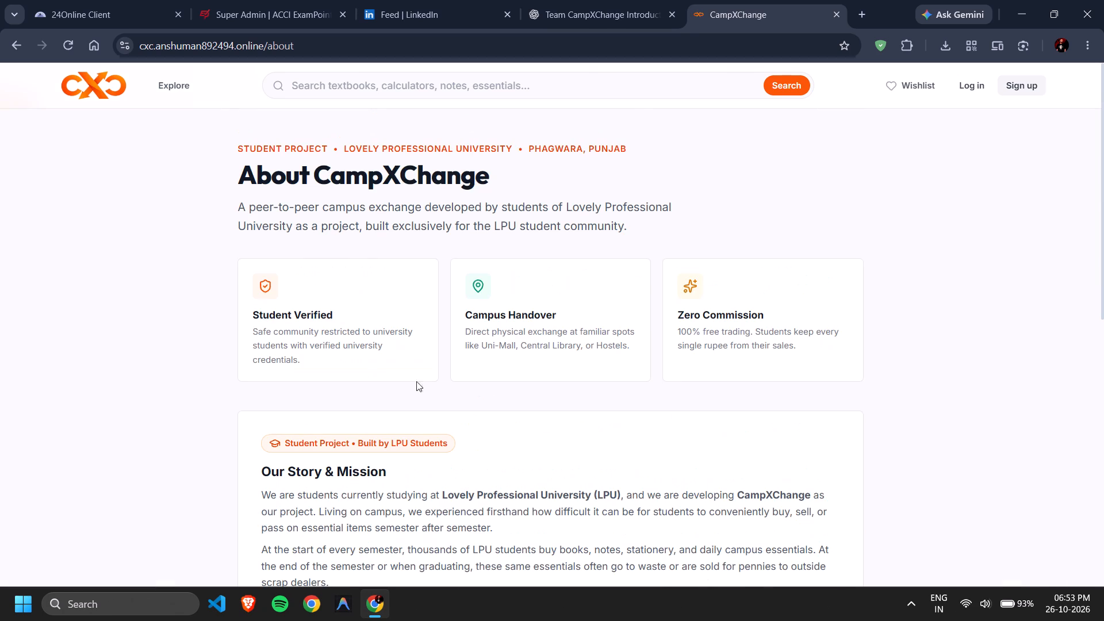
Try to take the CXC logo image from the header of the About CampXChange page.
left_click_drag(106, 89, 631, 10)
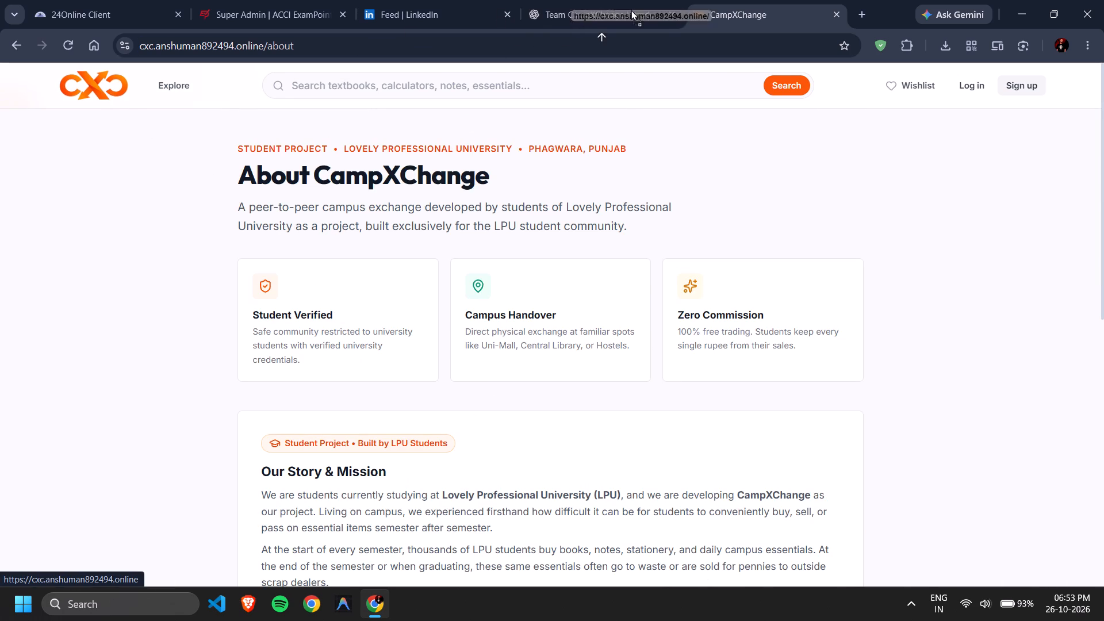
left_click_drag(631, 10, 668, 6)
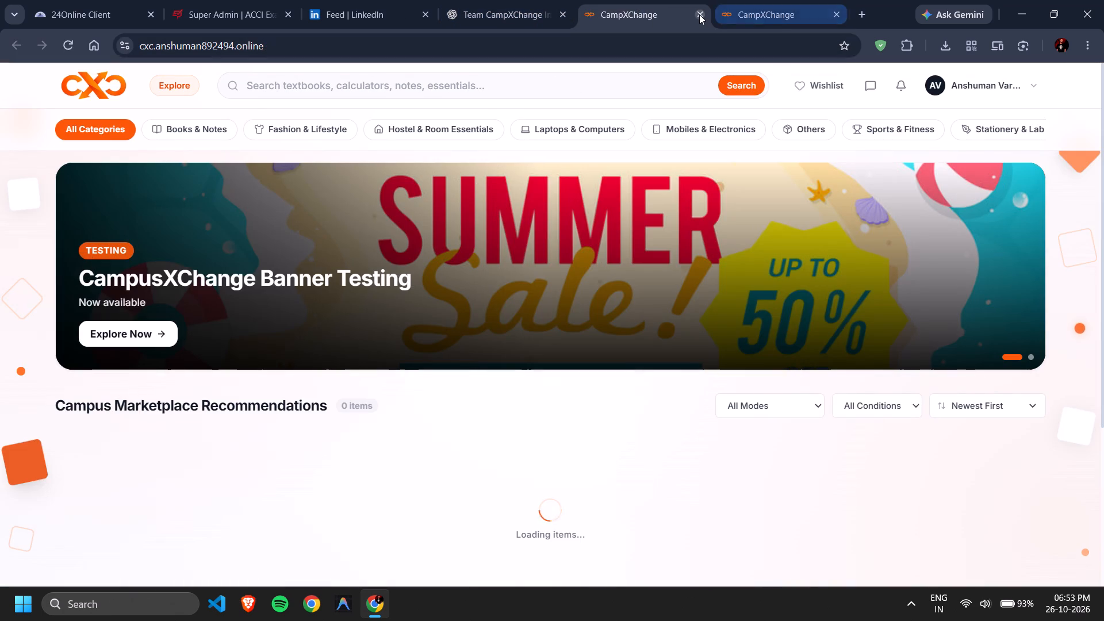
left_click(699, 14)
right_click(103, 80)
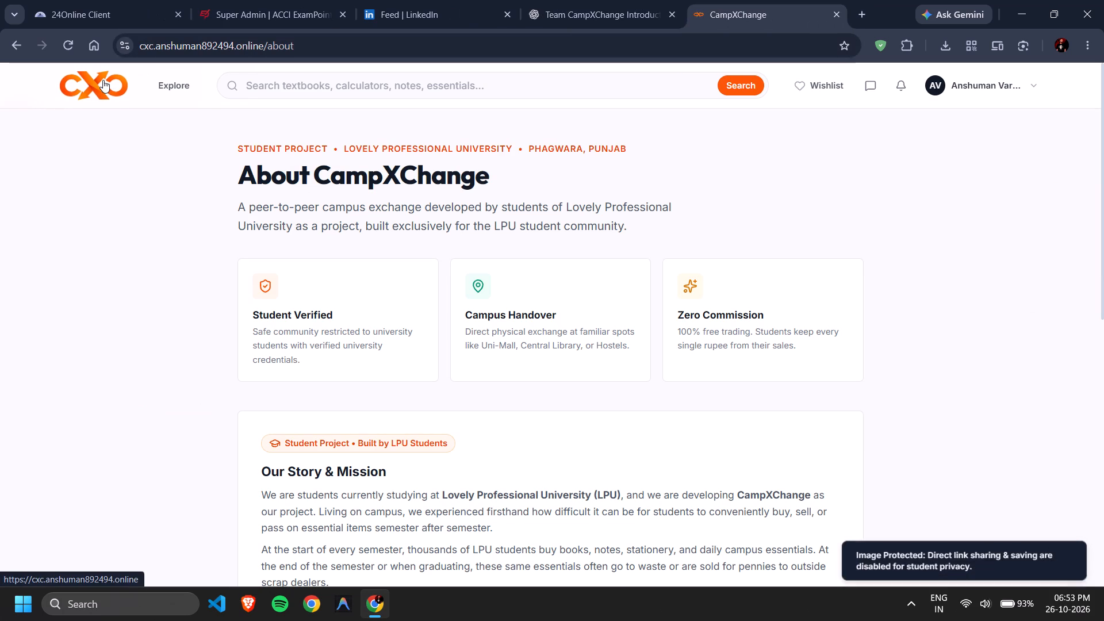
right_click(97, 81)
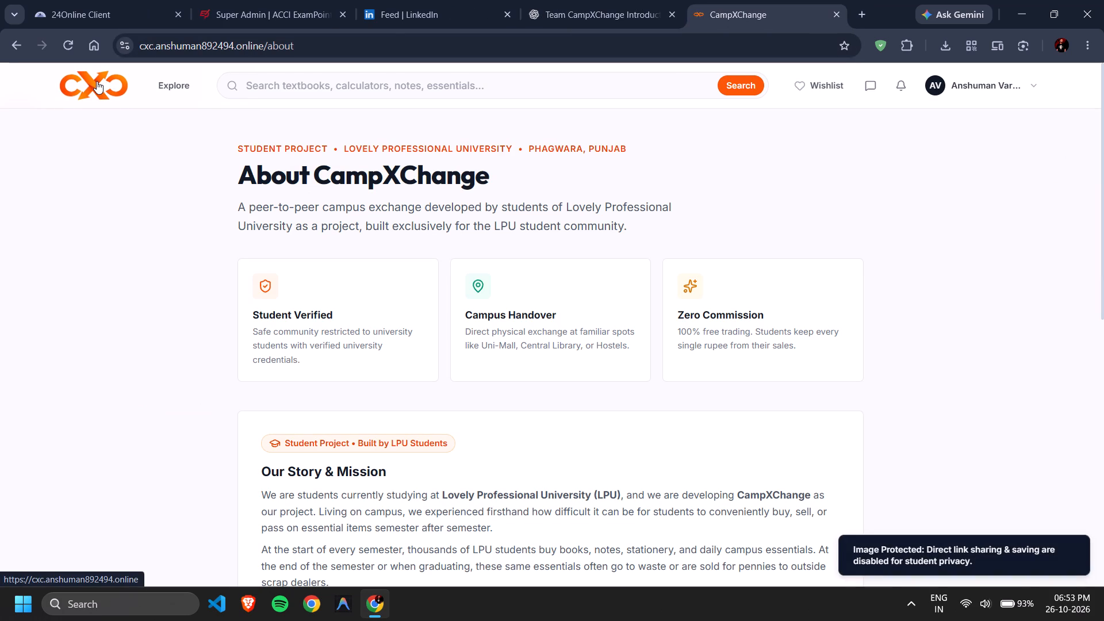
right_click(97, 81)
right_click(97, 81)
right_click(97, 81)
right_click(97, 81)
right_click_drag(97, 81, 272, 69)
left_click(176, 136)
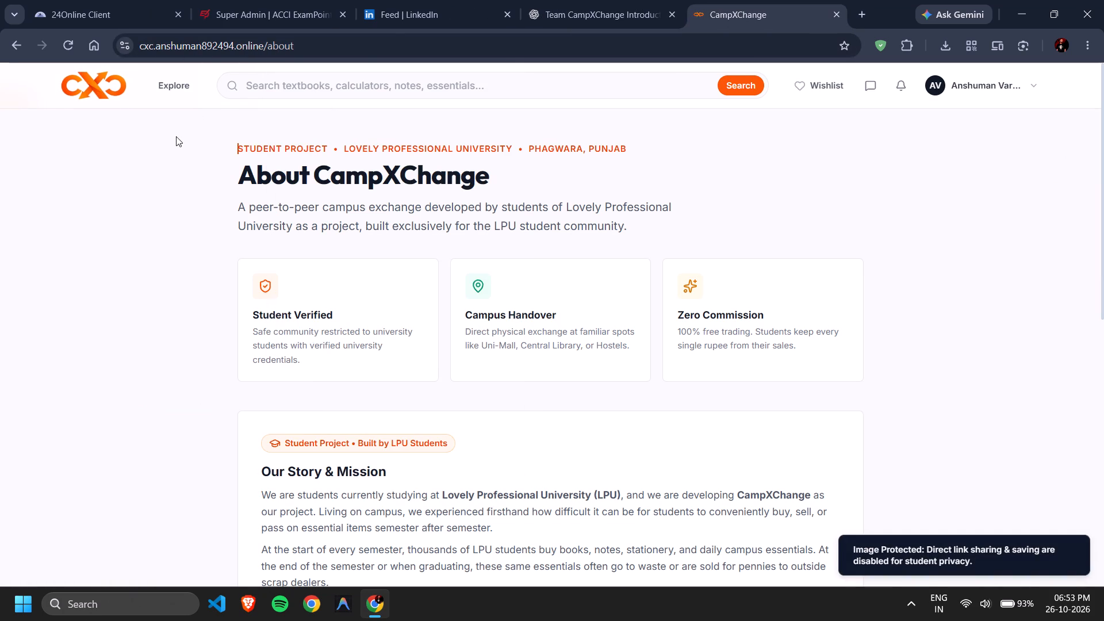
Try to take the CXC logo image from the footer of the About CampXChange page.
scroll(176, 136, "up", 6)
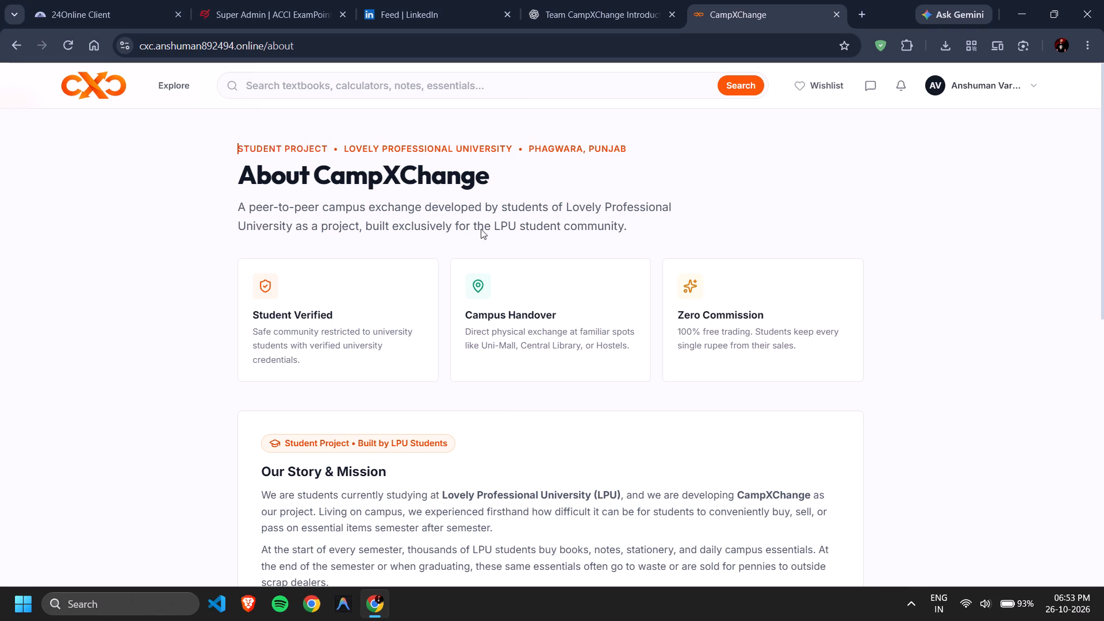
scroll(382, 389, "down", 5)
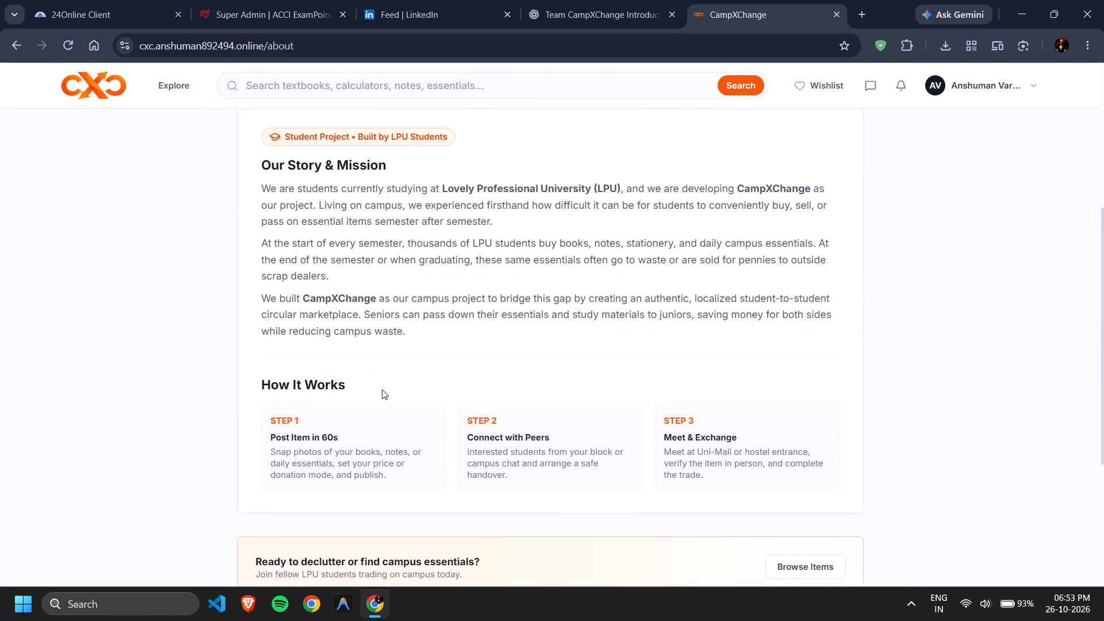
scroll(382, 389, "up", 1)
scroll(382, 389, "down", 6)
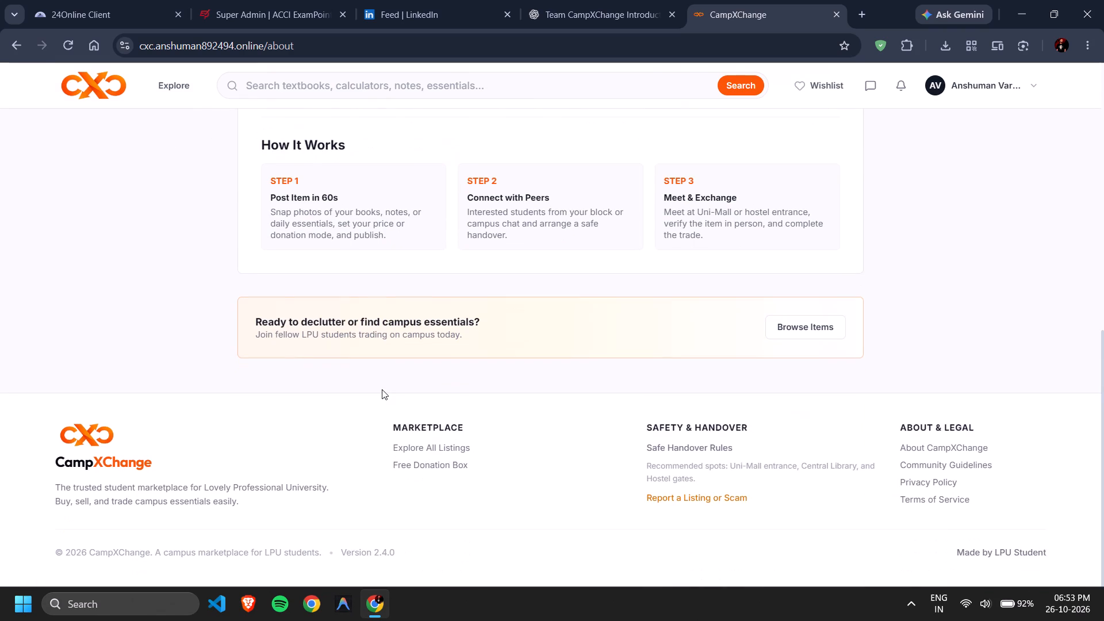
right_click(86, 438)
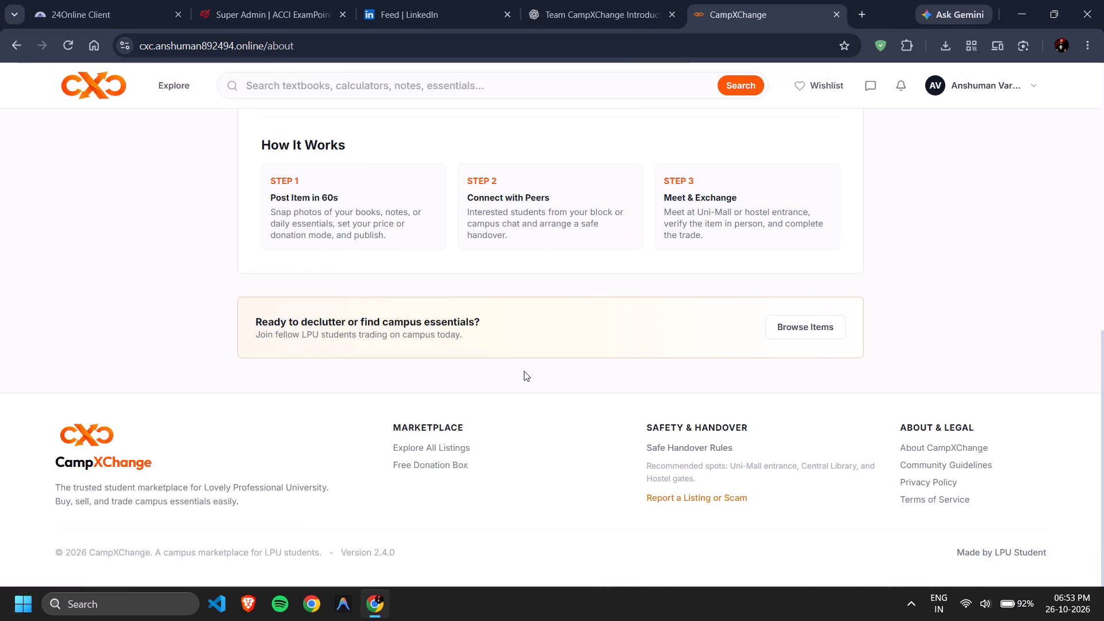
Switch to File Explorer, open the CampusXchange folder on drive D: and show its files as large thumbnails.
key("super+e")
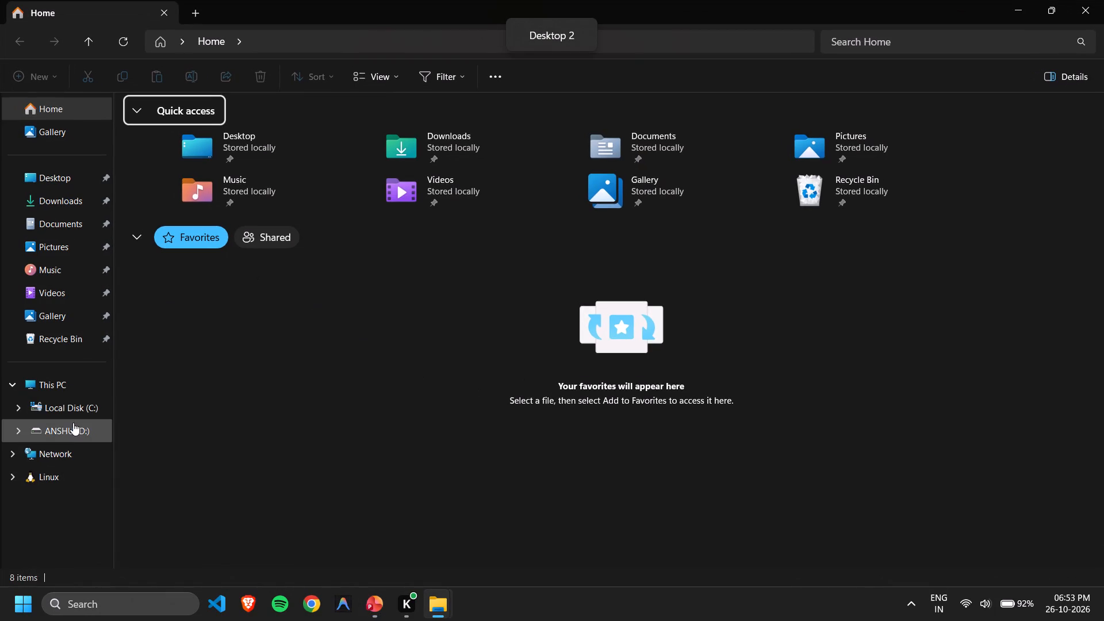
left_click(75, 429)
left_click(477, 164)
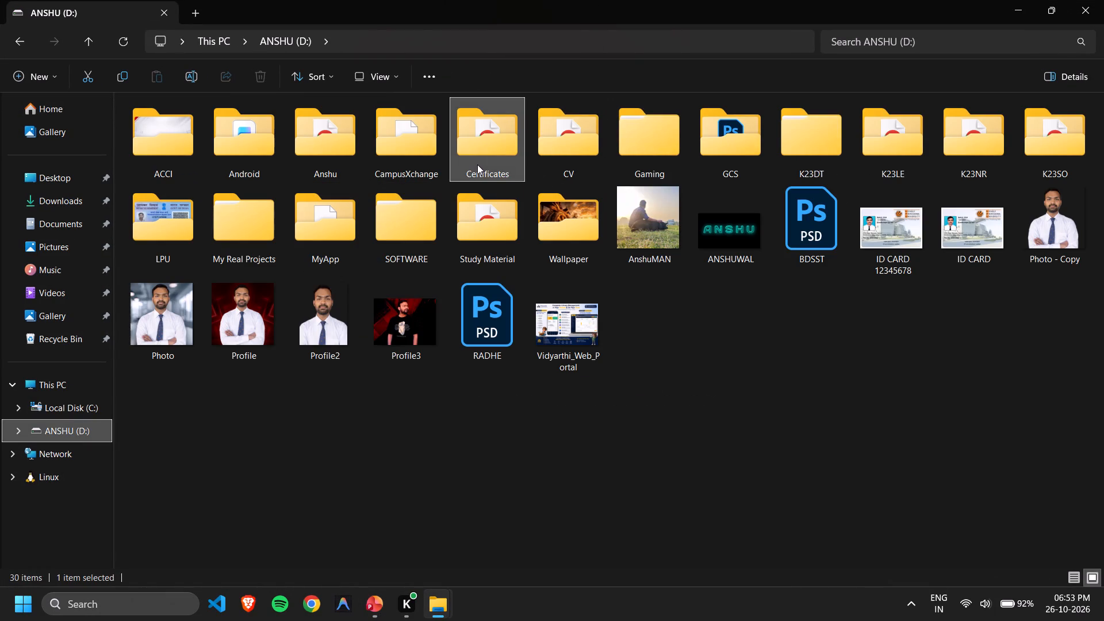
key("Left")
key("Return")
key("Down")
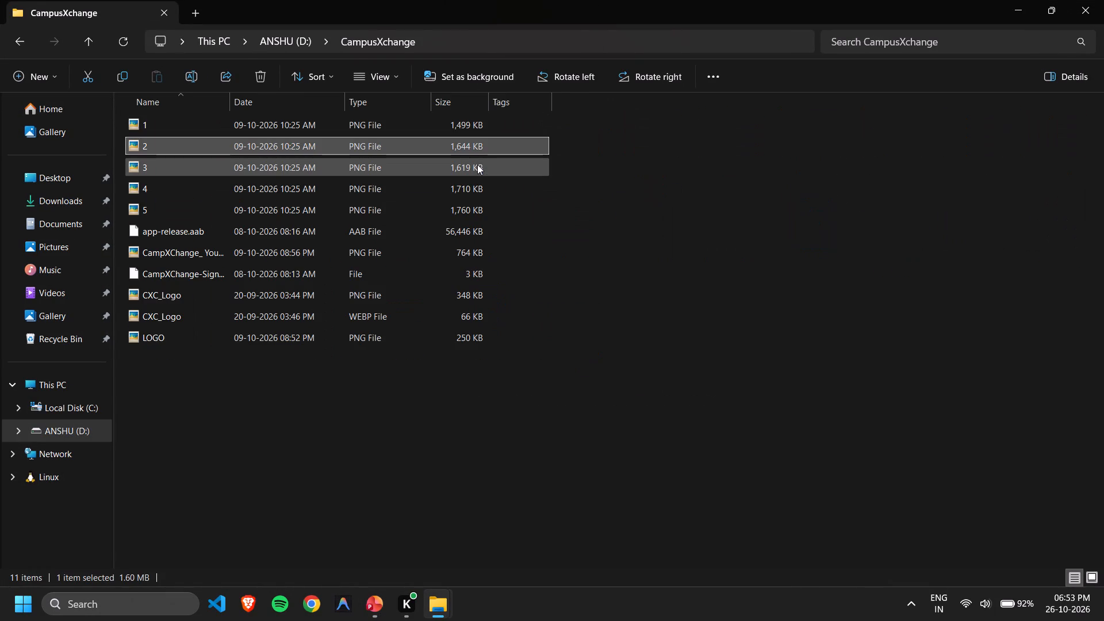
key("ctrl+shift+2")
Insert the transparent CXC_Logo PNG from the CampusXchange folder onto slide 1 of the CXC presentation.
key("Right")
key("Right")
key("Right")
key("Right")
key("Right")
key("Right")
key("Right")
key("Right")
key("Right")
key("Right")
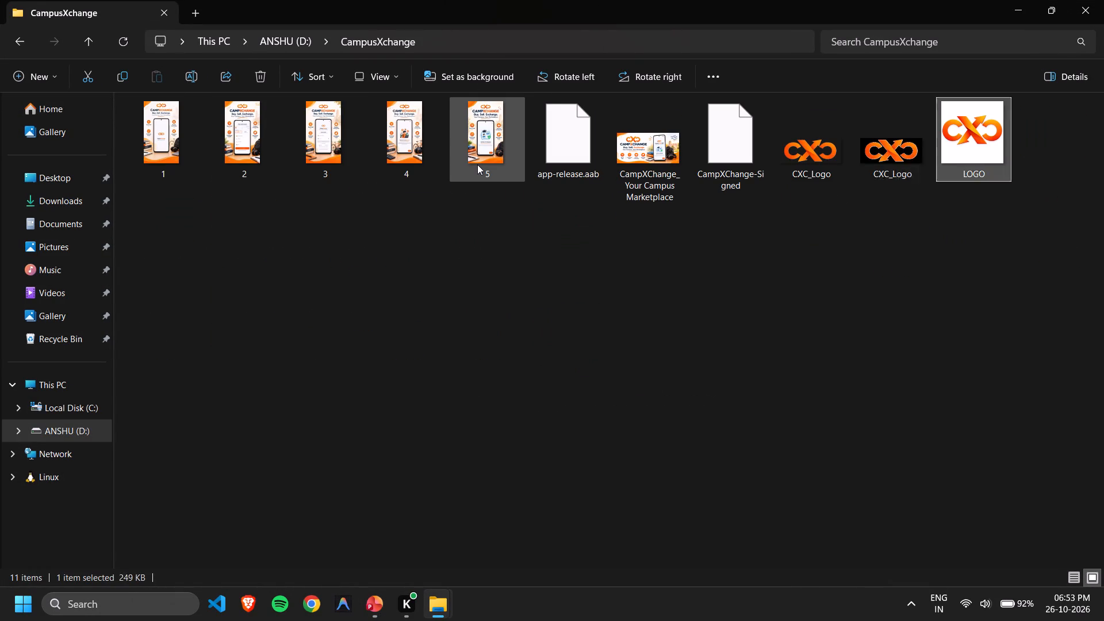
key("Left")
key("Left")
key("Right")
key("Right")
key("Left")
key("Left")
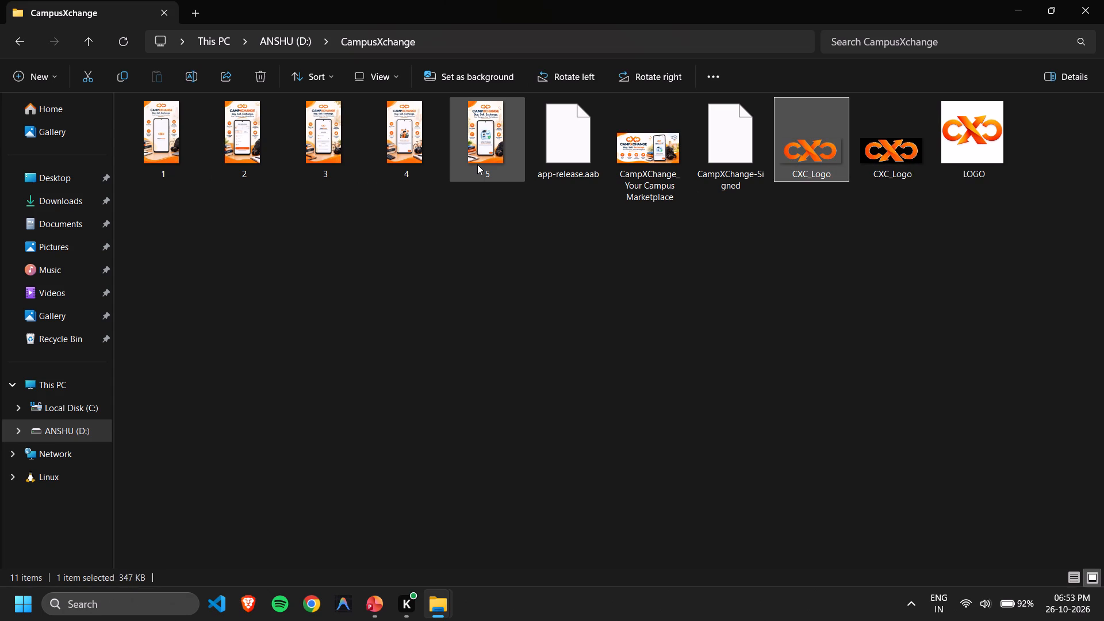
key("ctrl+c")
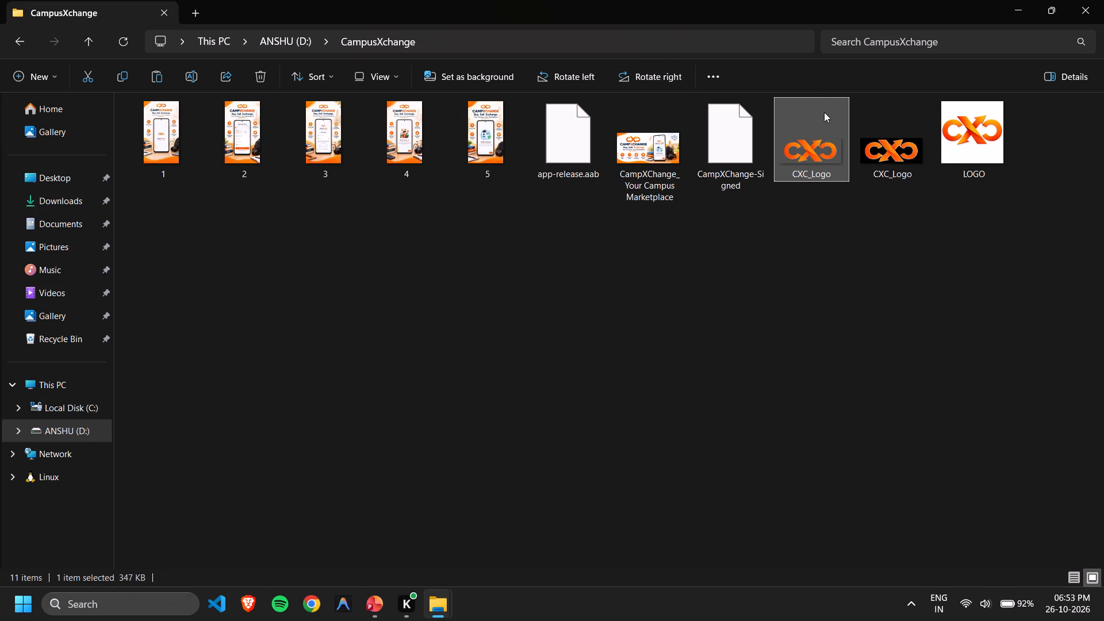
left_click_drag(806, 145, 381, 602)
left_click_drag(381, 602, 409, 491)
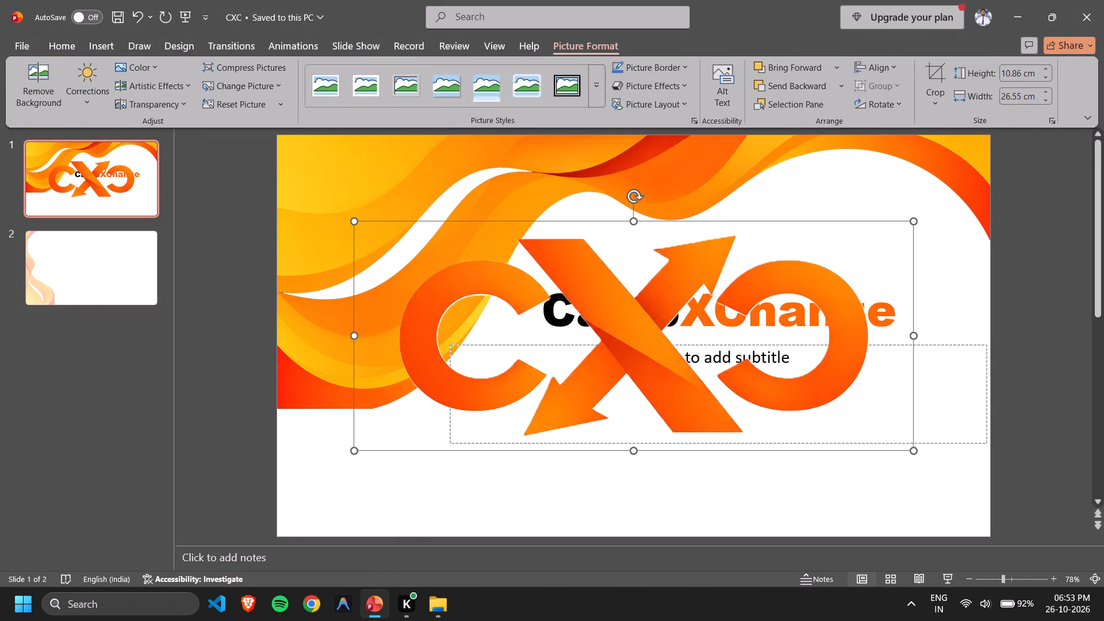
key("super+Down")
key("super+Up")
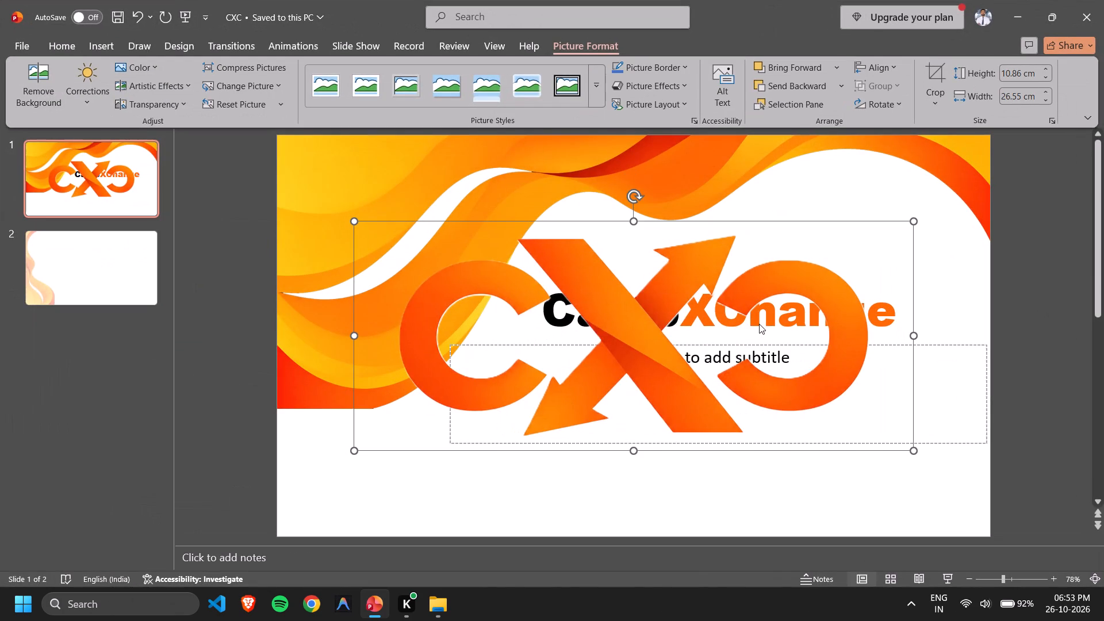
Scale the CXC logo on slide 1 down proportionally to 4.19 cm high by 10.24 cm wide.
key("shift+Down")
key("shift+Down")
key("shift+Down")
key("shift+Down")
key("shift+Down")
key("shift+Down")
key("shift+Down")
key("shift+Down")
key("shift+Down")
key("shift+Down")
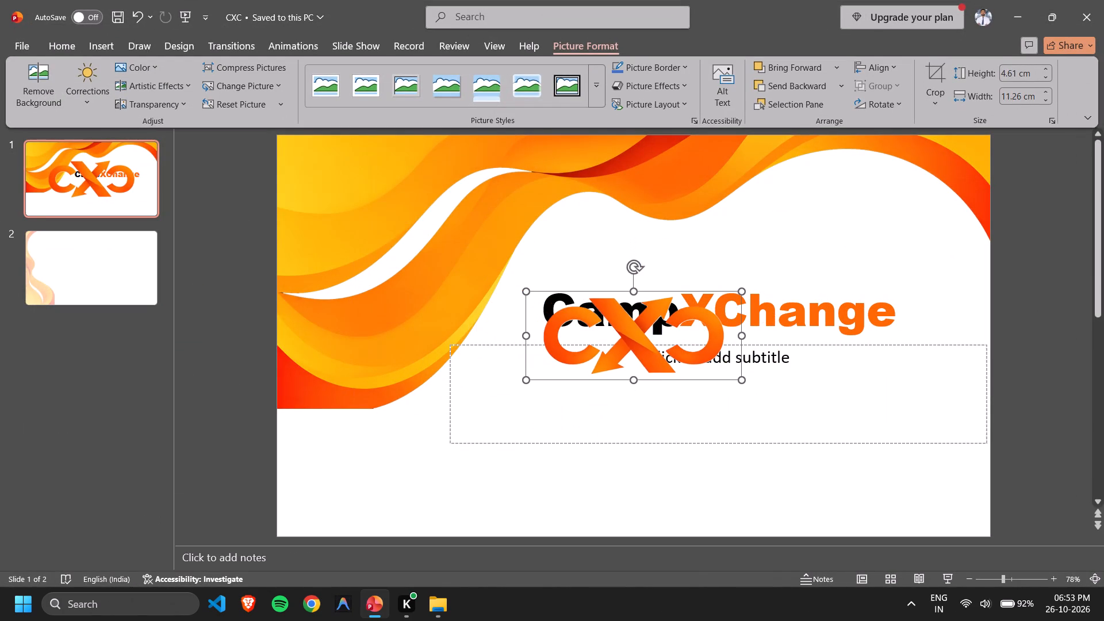
Place the CXC logo in slide 1's lower-left corner below the wave, shrinking it slightly further to fit.
left_click_drag(640, 347, 504, 409)
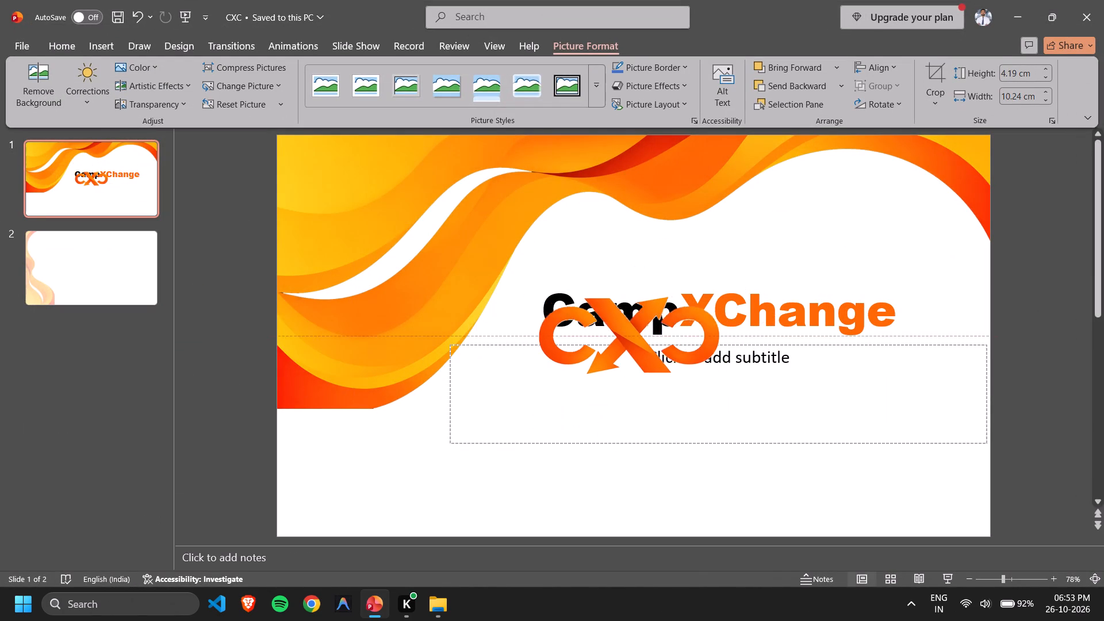
left_click_drag(504, 409, 377, 485)
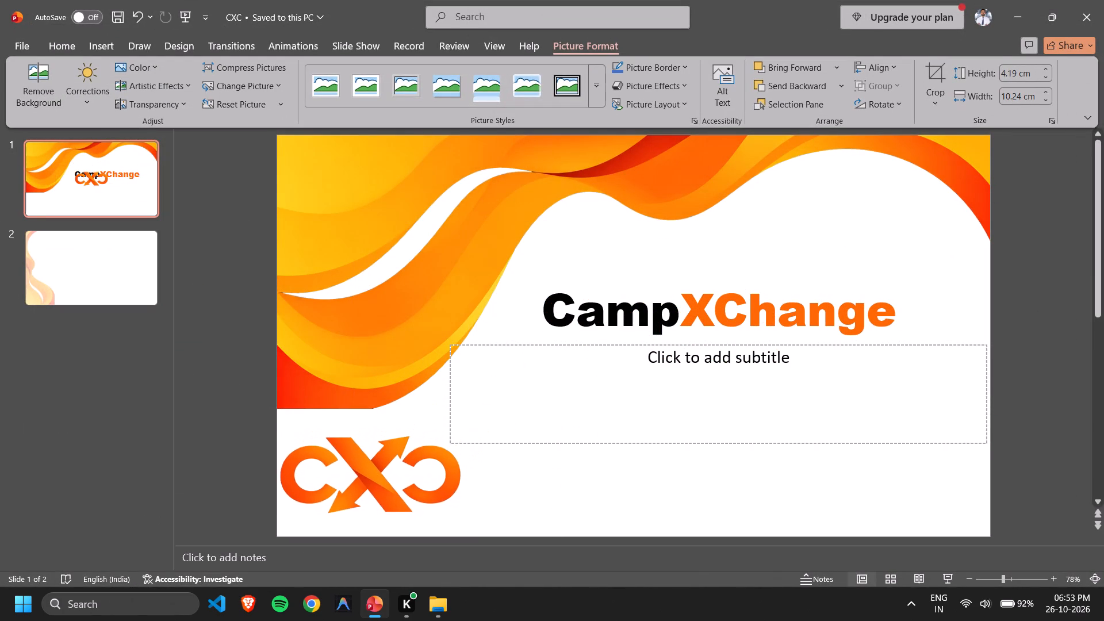
left_click_drag(377, 485, 383, 485)
key("shift+Down")
key("shift+Down")
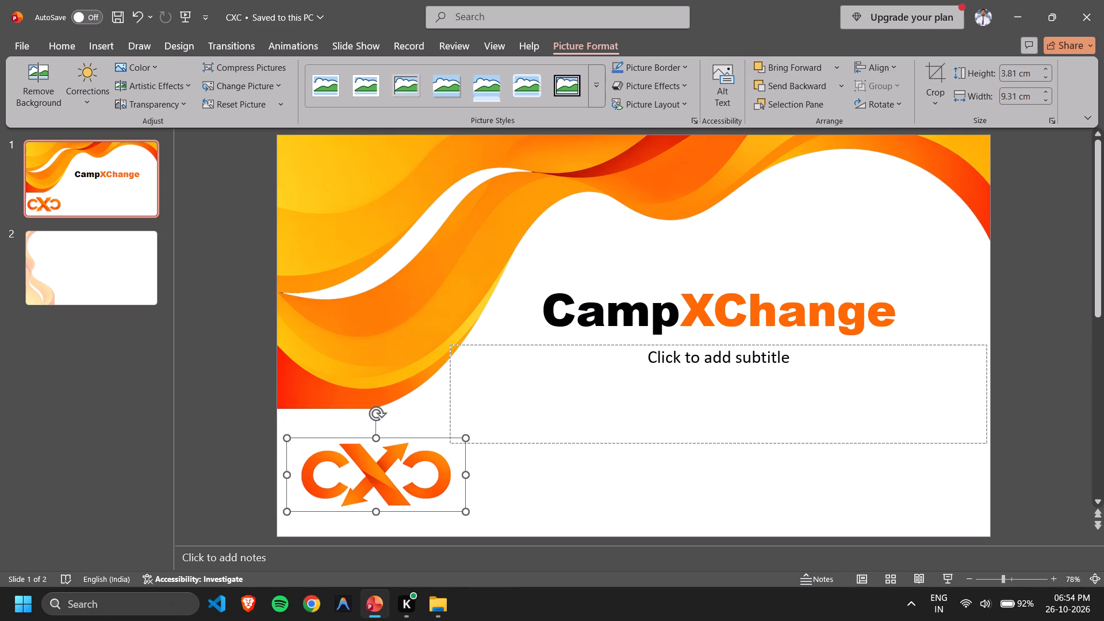
key("shift+Down")
key("shift+Down")
left_click_drag(384, 481, 363, 479)
left_click(508, 460)
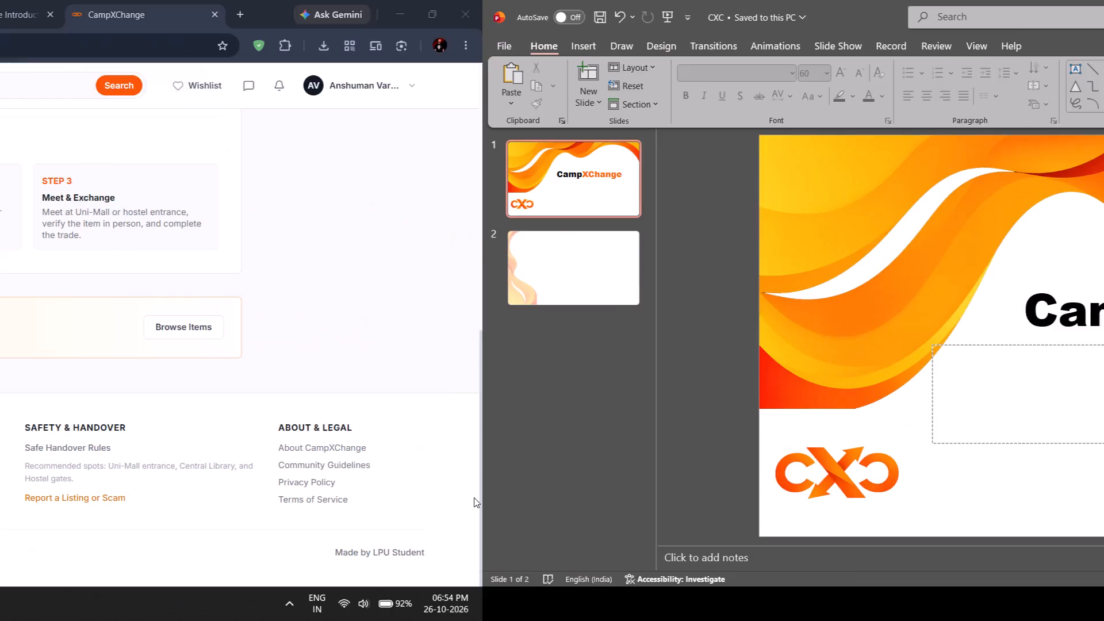
Switch to the CampusXchange folder and open the "CampXChange_ Your Campus Marketplace" image for viewing.
key("alt+Tab")
double_click(660, 167)
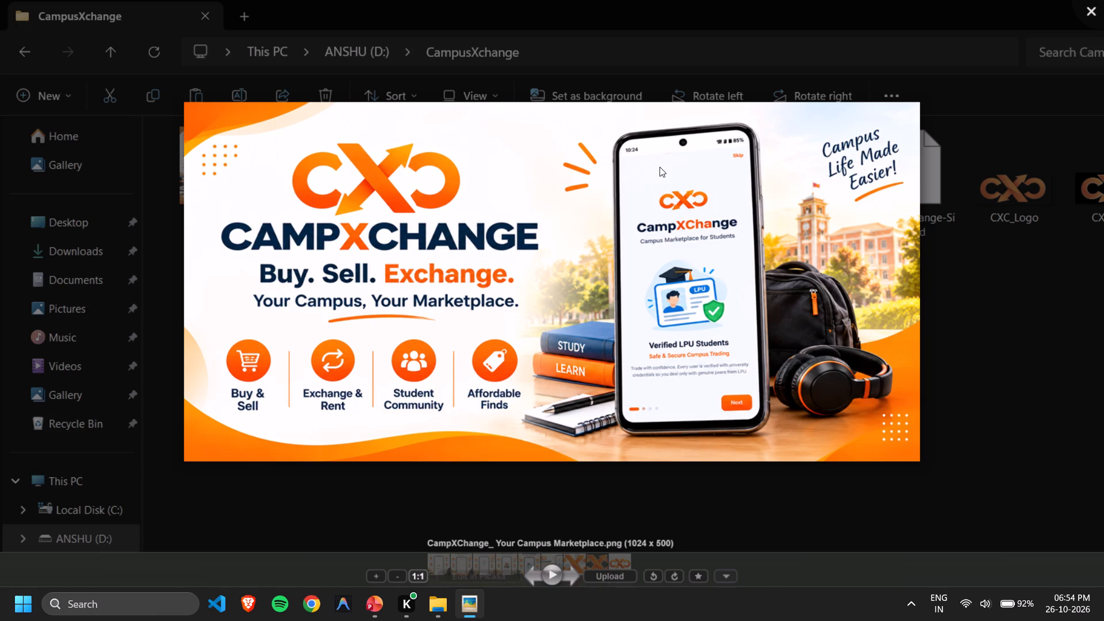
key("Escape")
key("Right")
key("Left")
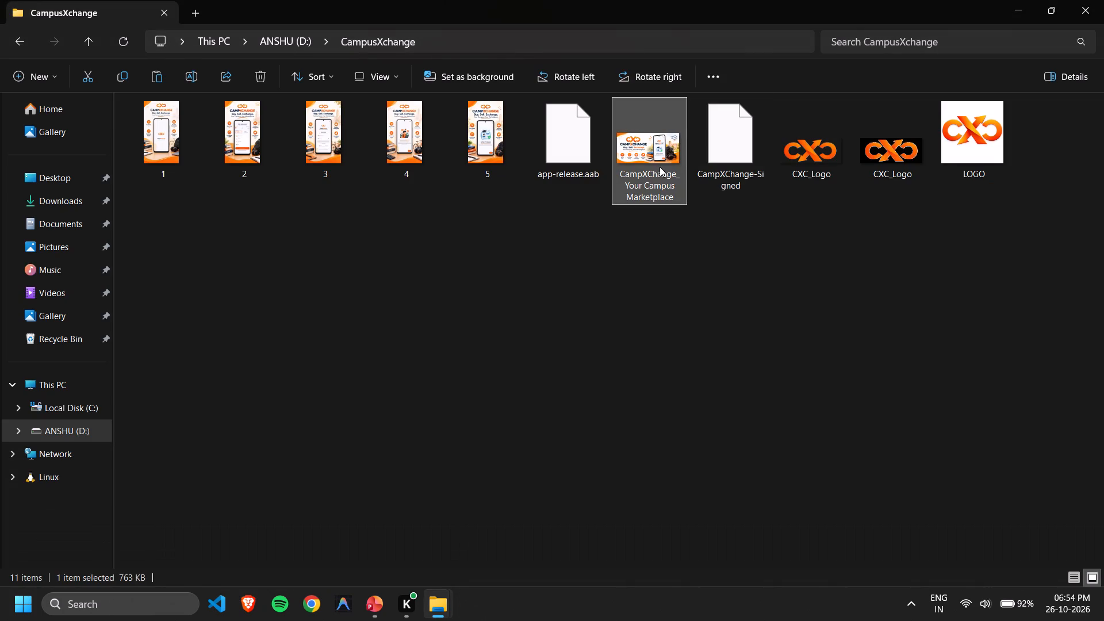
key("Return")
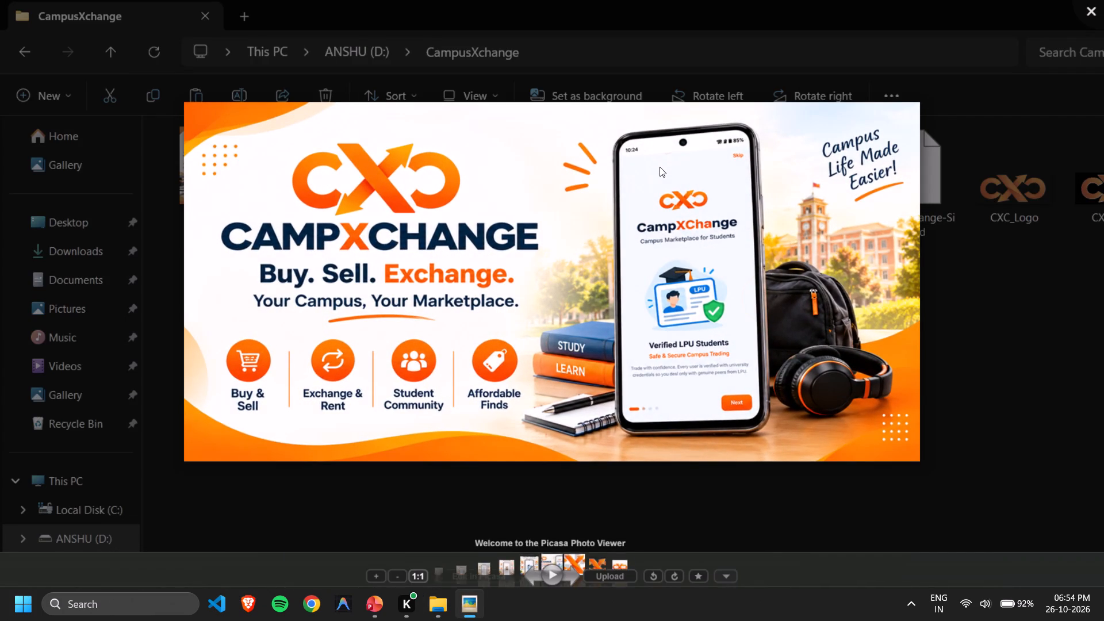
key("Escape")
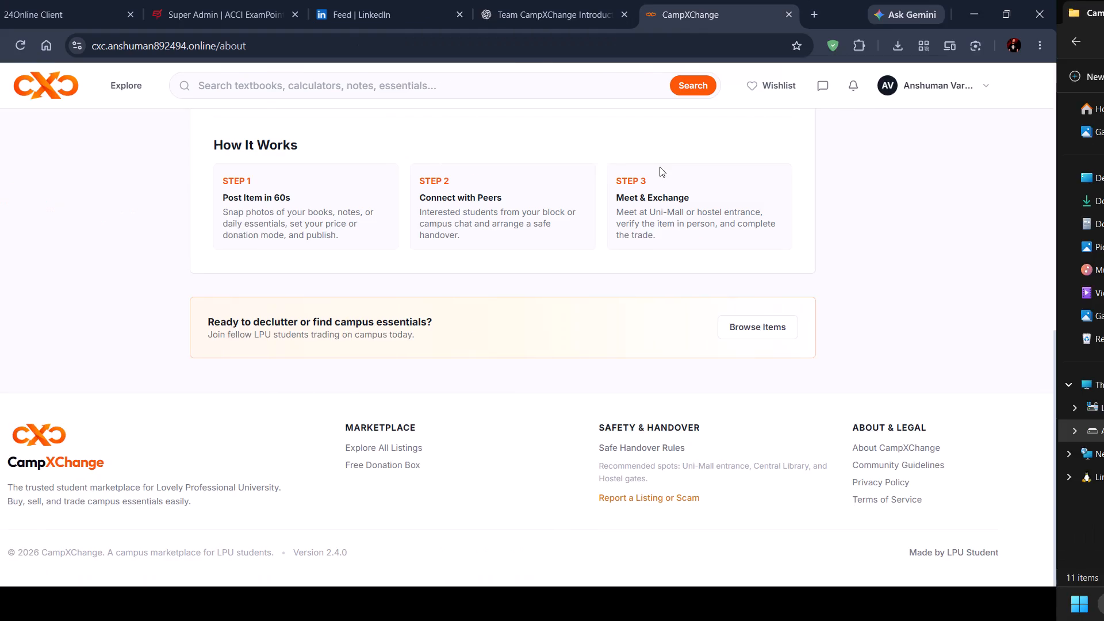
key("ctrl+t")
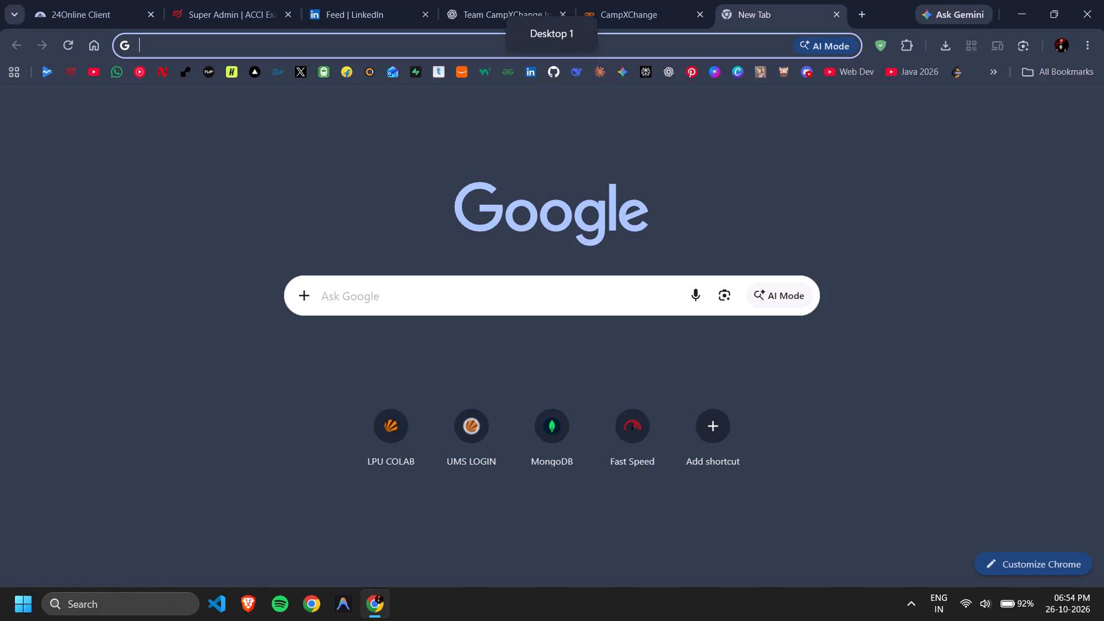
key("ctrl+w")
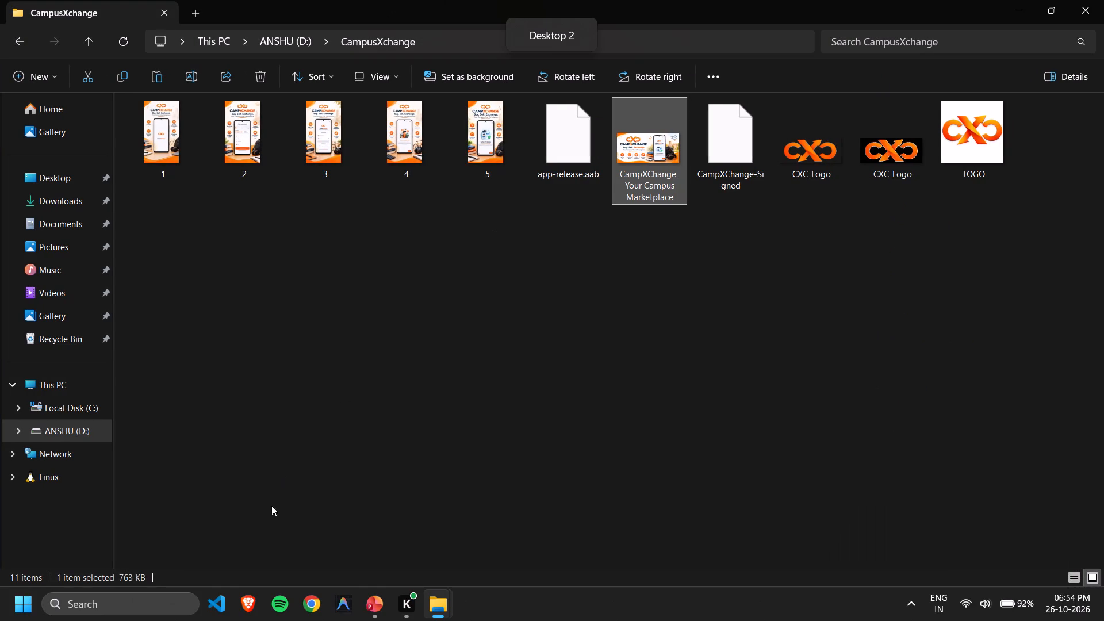
Open ChatGPT in a new Chrome window under the first listed profile.
left_click(323, 611)
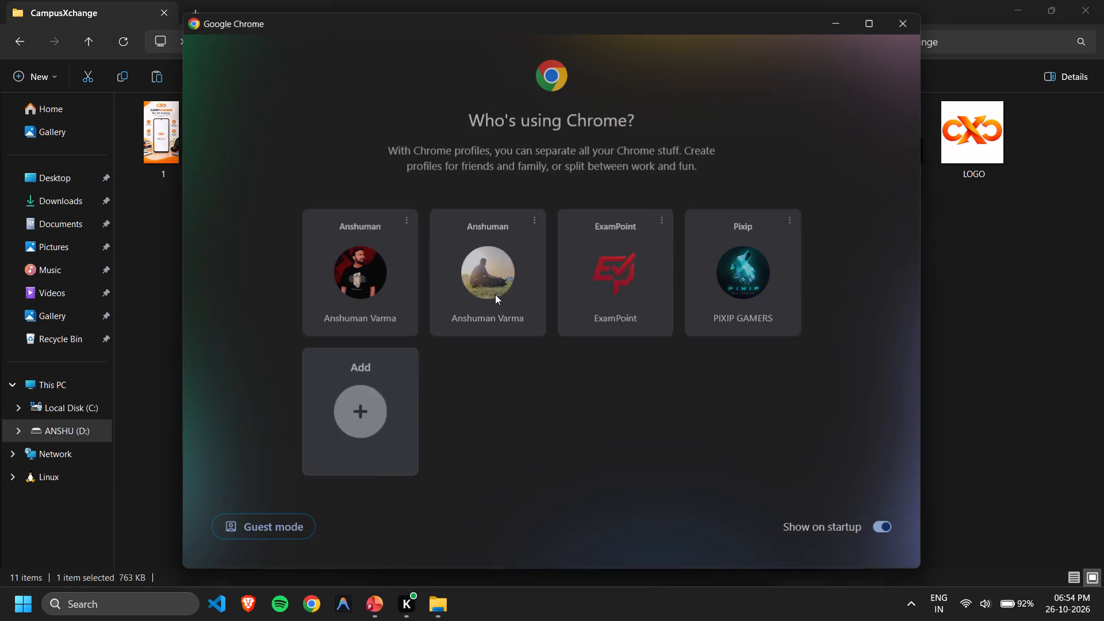
scroll(568, 158, "down", 1)
right_click(405, 313)
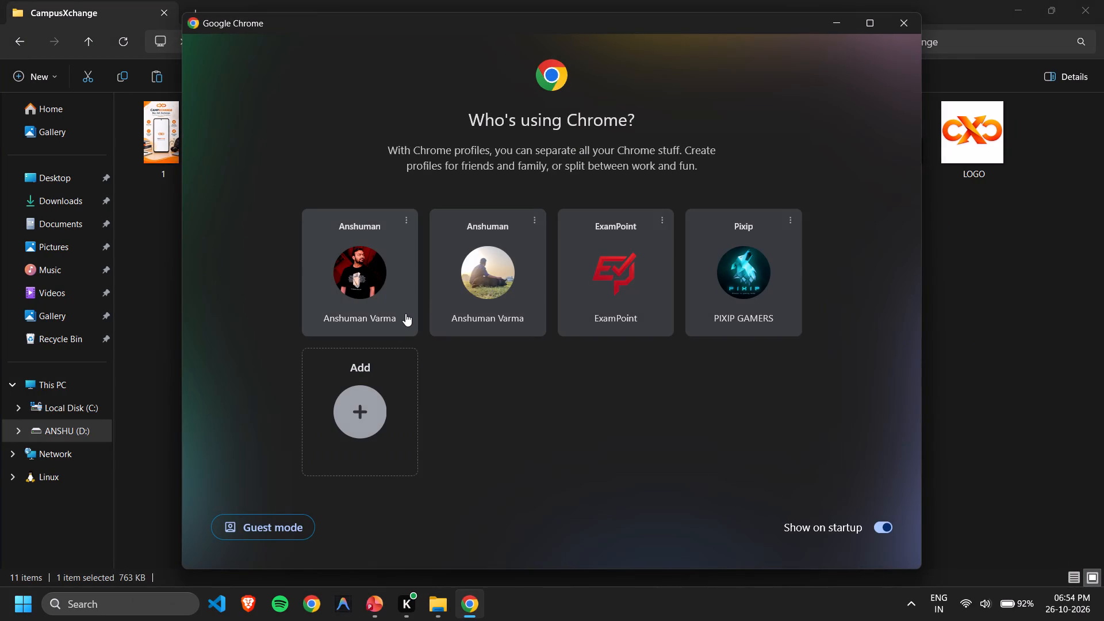
left_click(373, 286)
type("ch")
key("Return")
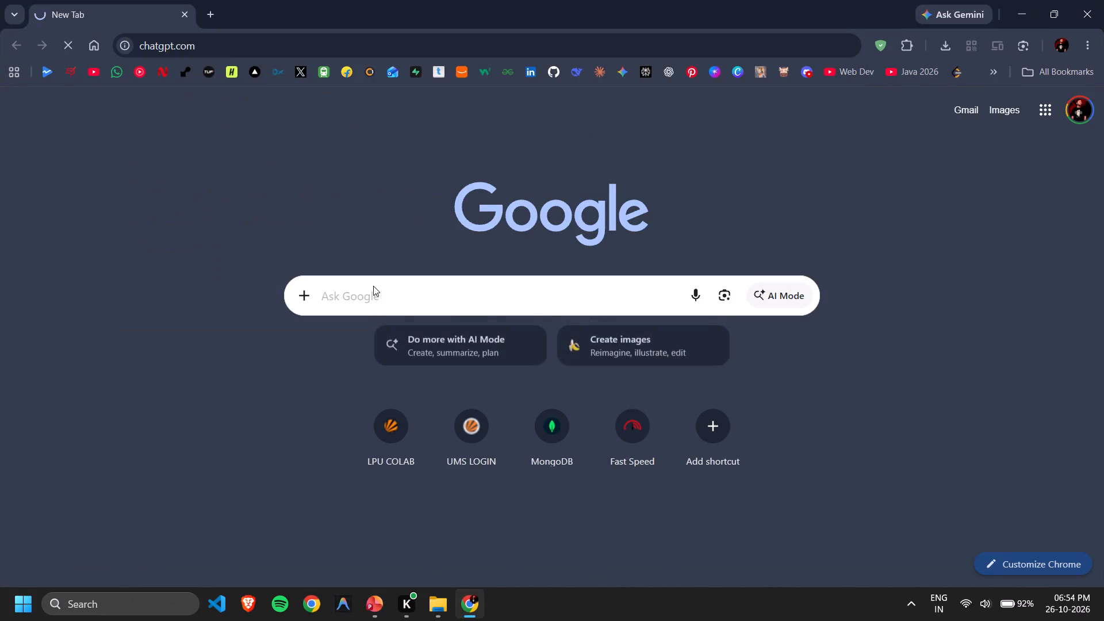
Return to the CampusXchange folder and look through the numbered portrait poster images from 5 back to 1.
key("alt+Tab")
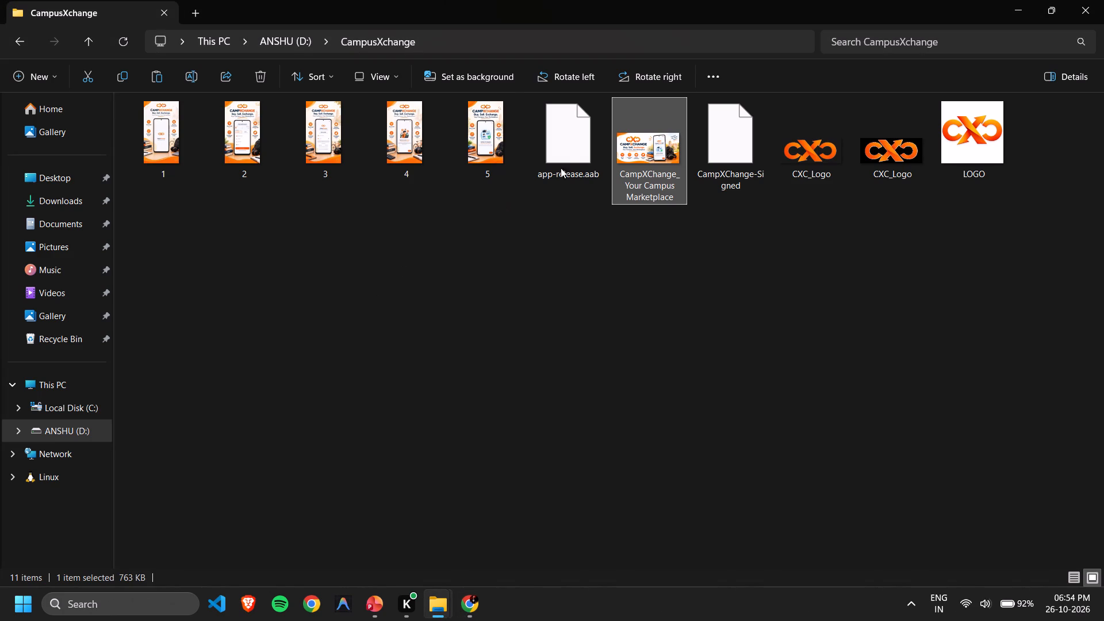
double_click(498, 144)
key("Left")
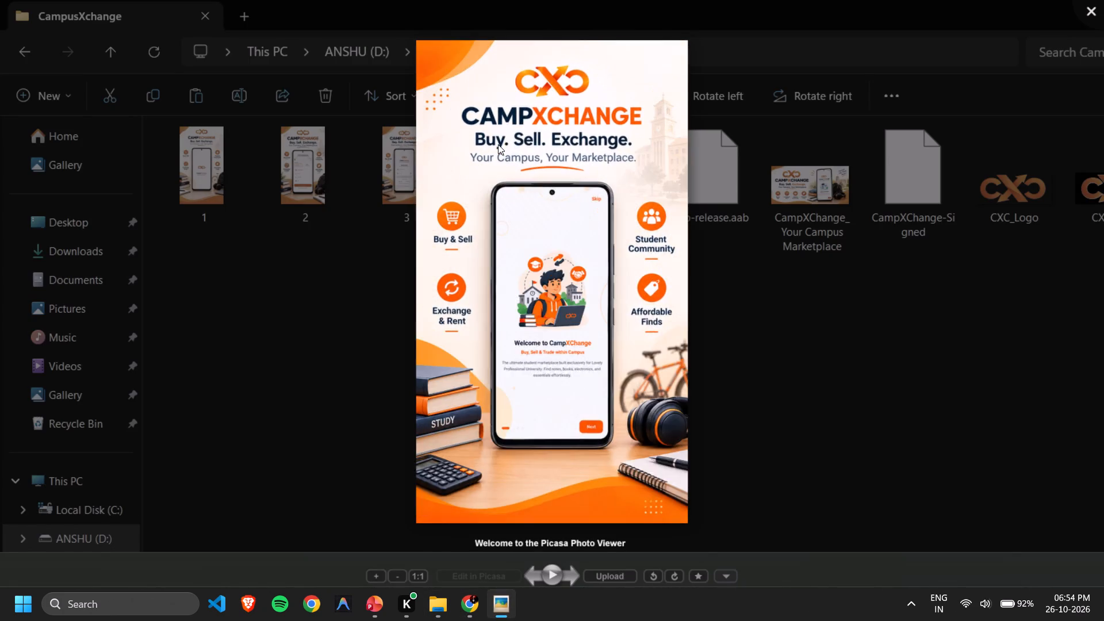
key("Left")
key("Left")
key("Left")
key("Left")
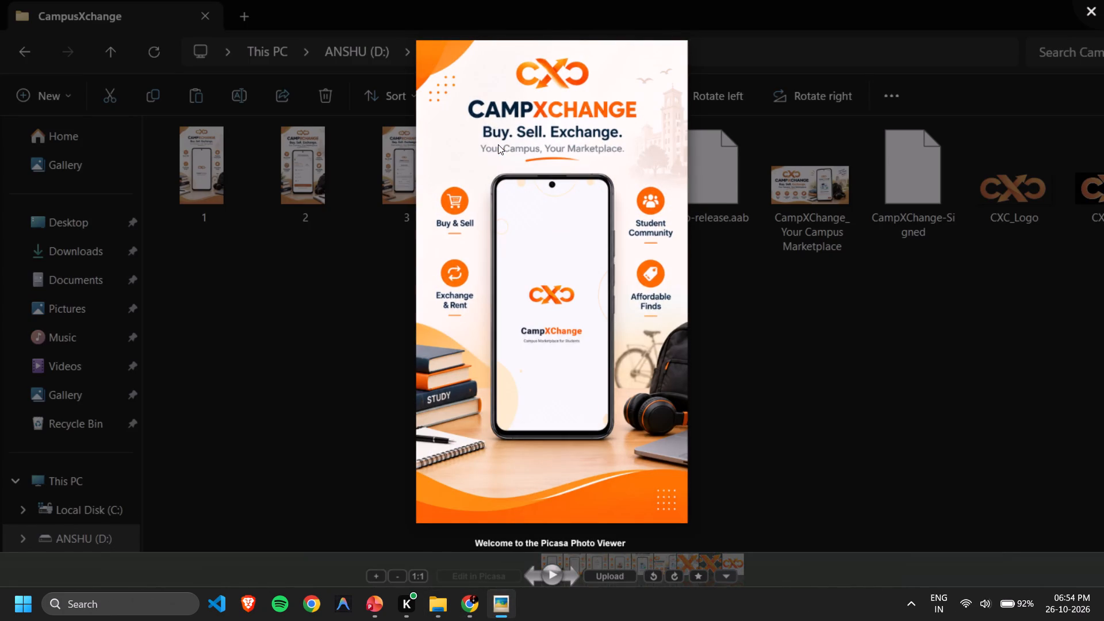
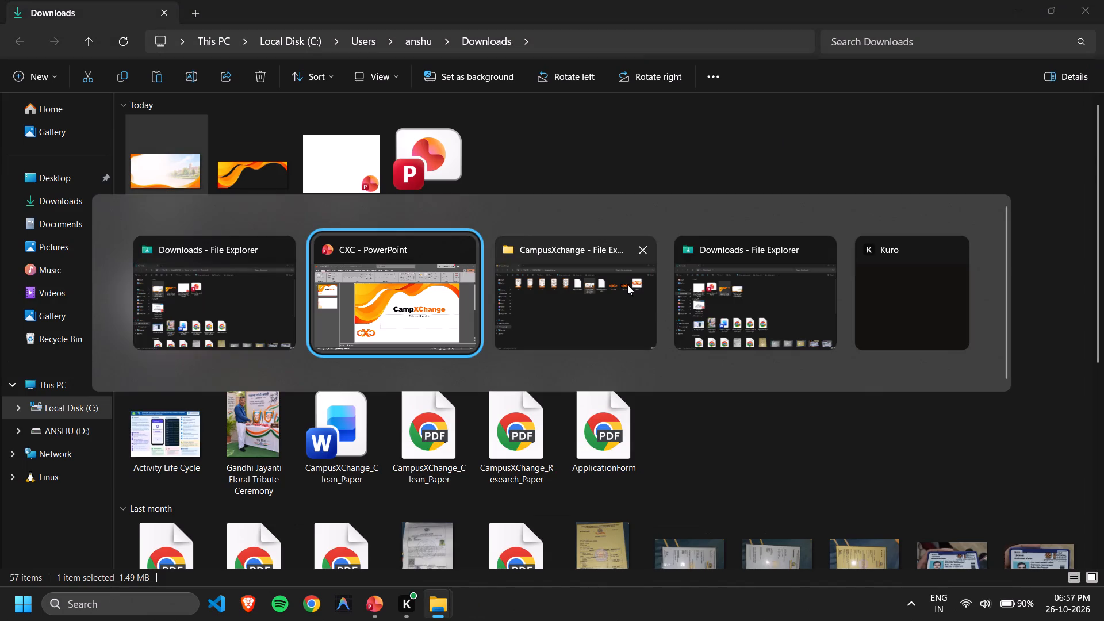
key("alt+Tab")
left_click(1103, 0)
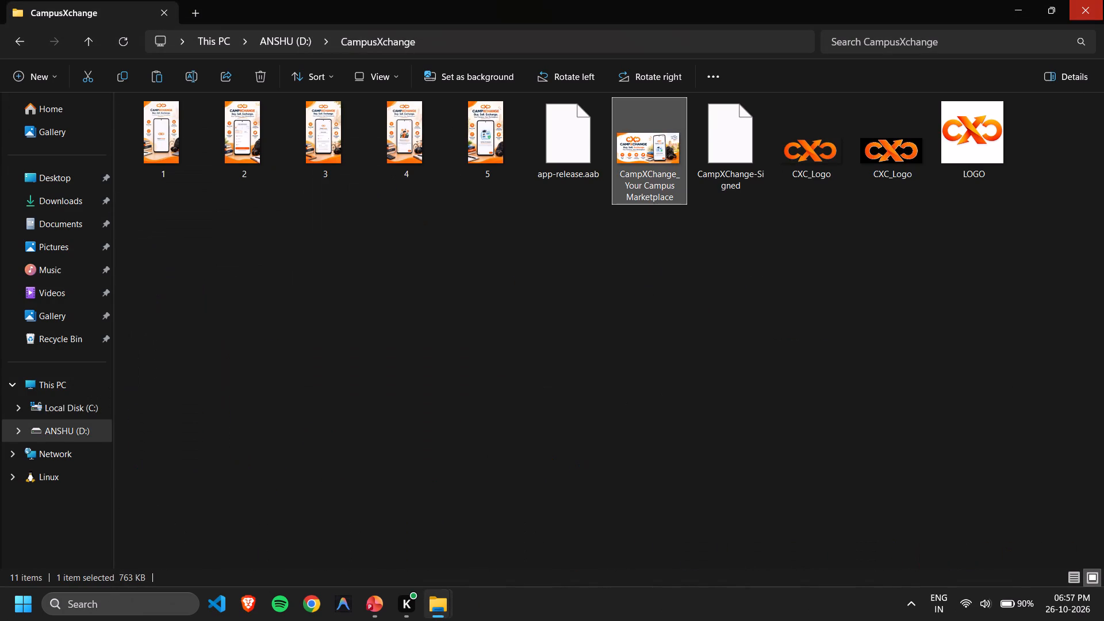
key("alt+Tab")
key("alt+Tab")
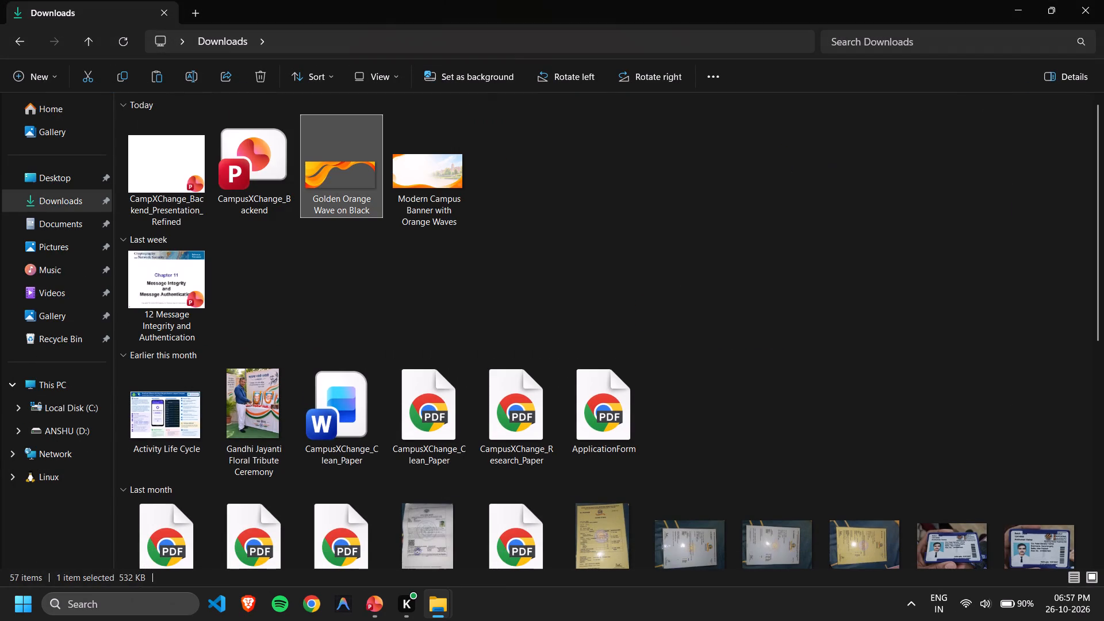
key("alt+Tab")
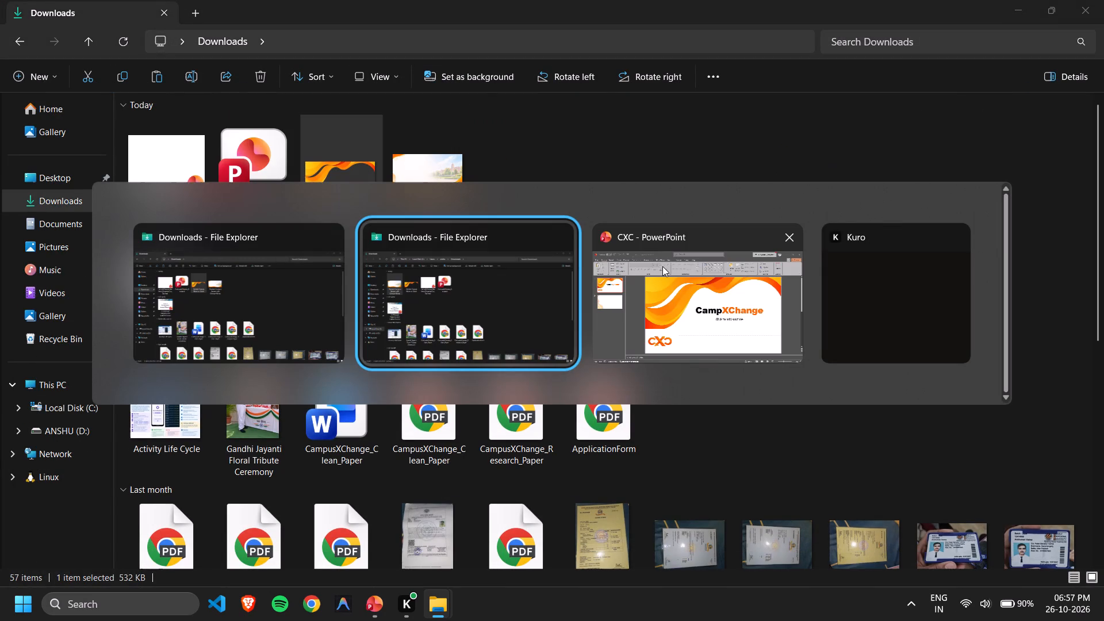
left_click(1103, 0)
key("alt+Tab")
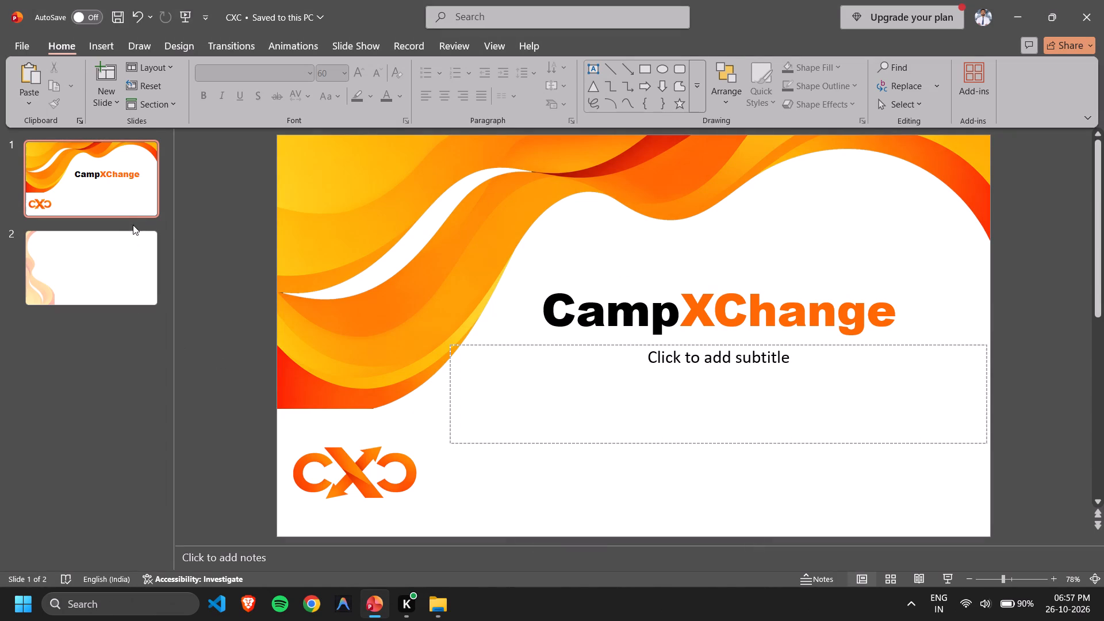
Replace the orange wave picture on slide 1 with the copied campus background image.
left_click(350, 298)
key("Delete")
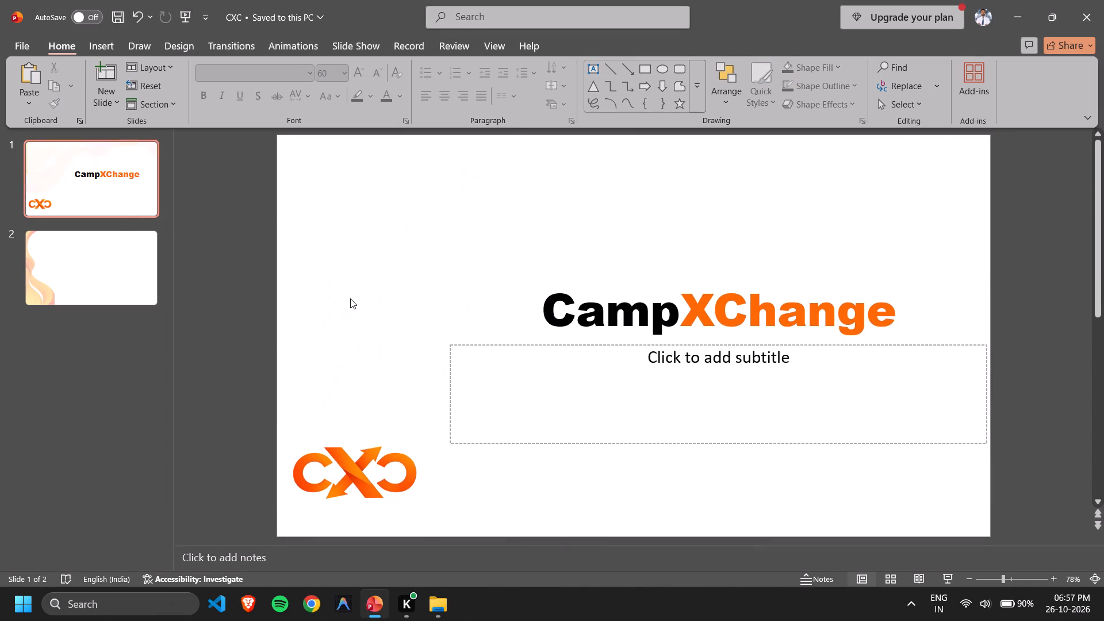
key("ctrl+v")
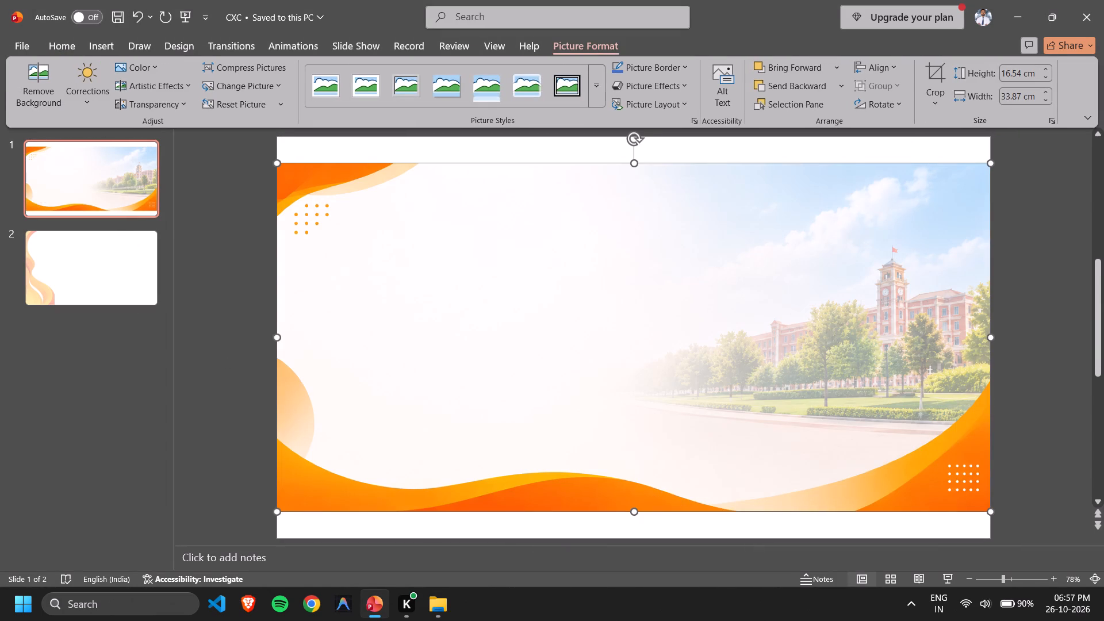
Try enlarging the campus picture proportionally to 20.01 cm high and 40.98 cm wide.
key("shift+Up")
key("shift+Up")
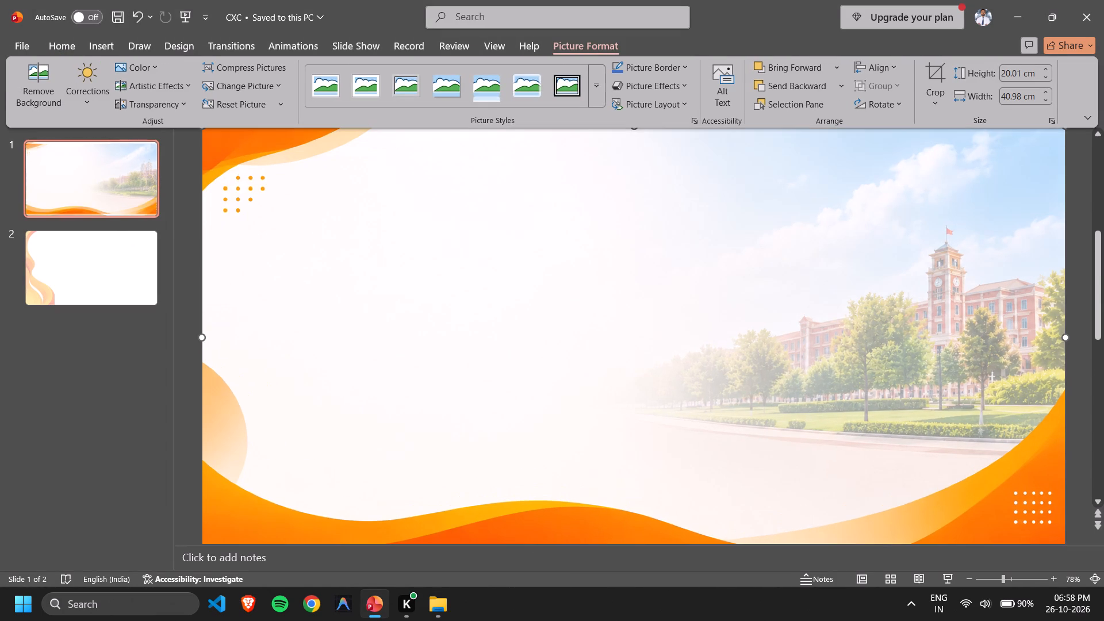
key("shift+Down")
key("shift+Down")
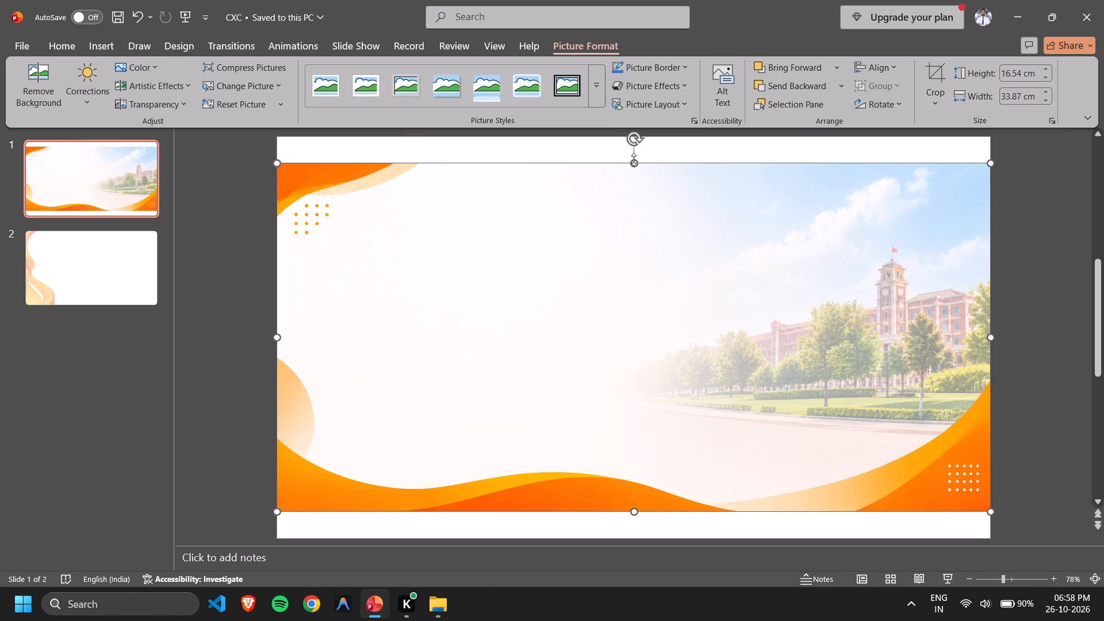
Stretch the campus picture vertically to the slide's top and bottom edges, making it 19.05 cm high.
left_click_drag(634, 161, 631, 144, "shift")
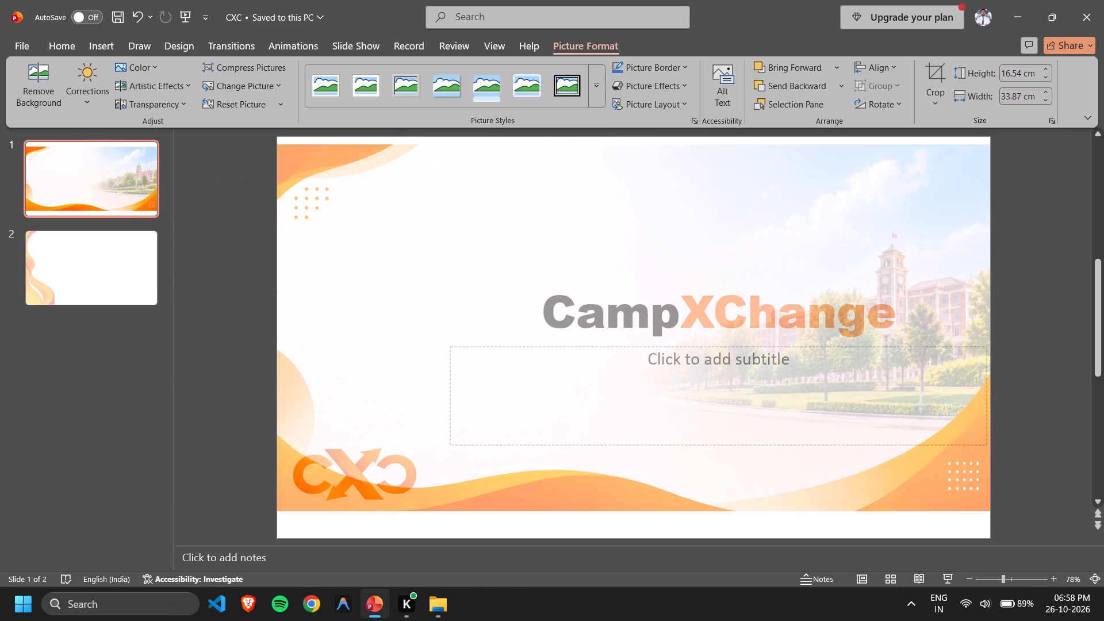
left_click_drag(631, 144, 631, 138, "shift")
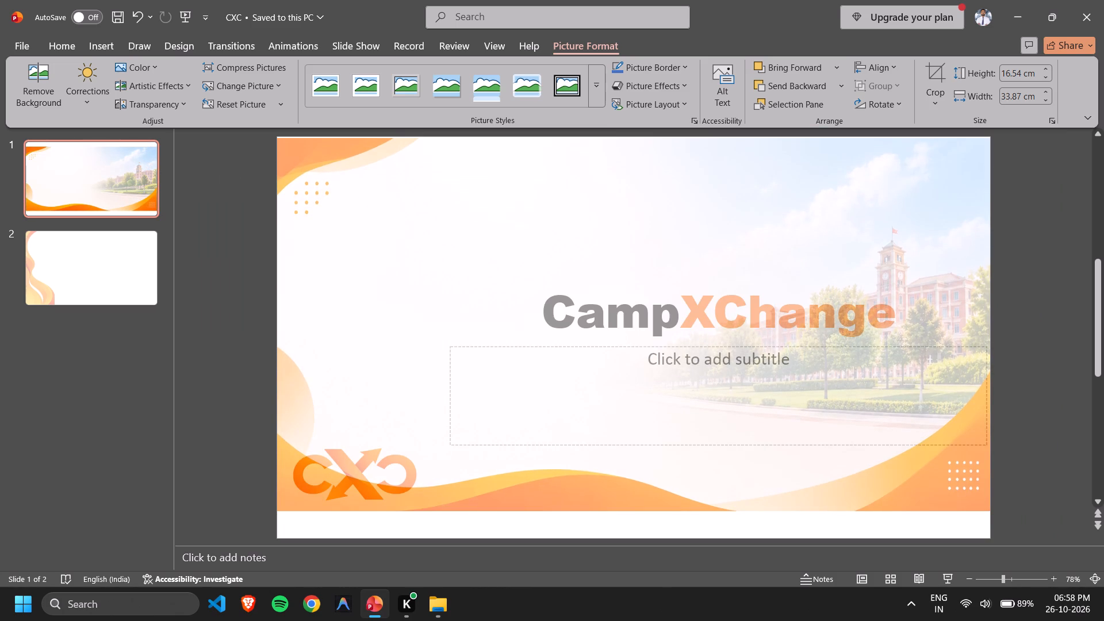
left_click_drag(631, 138, 629, 141, "shift")
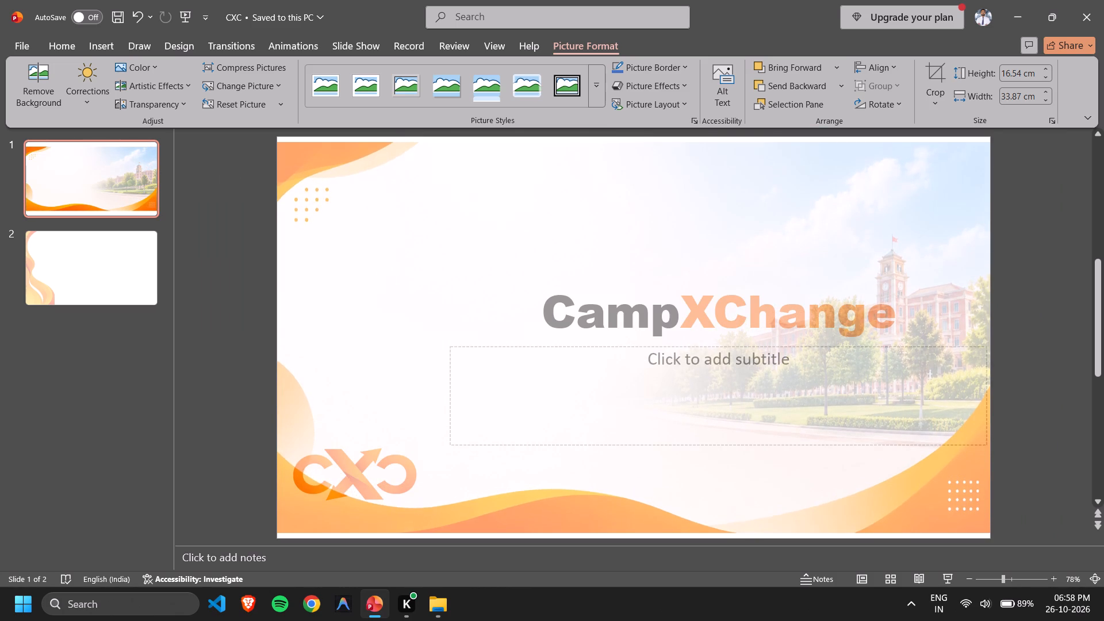
left_click_drag(629, 141, 630, 139, "shift")
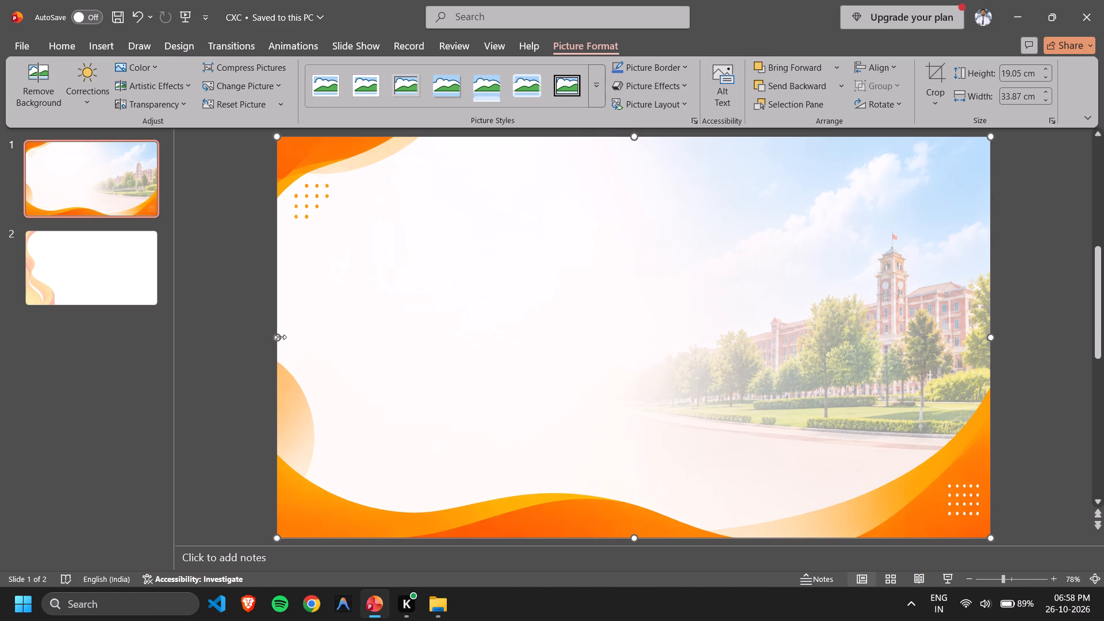
key("Return")
left_click(442, 293)
Send the campus picture to the back, behind the title, subtitle and CXC logo.
left_click(844, 79)
left_click(812, 129)
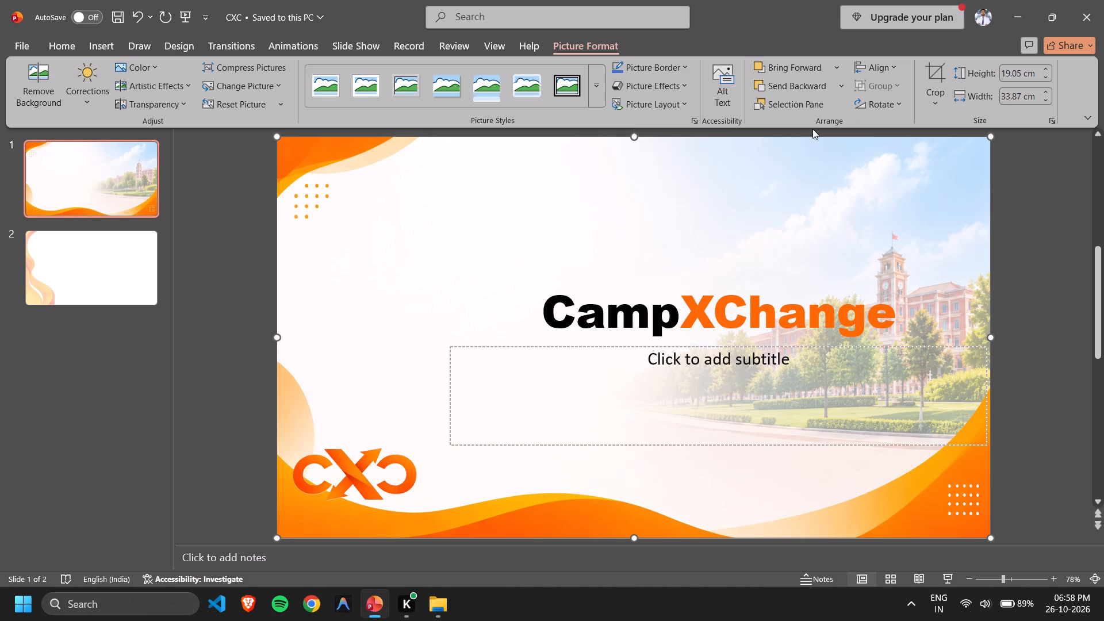
left_click(685, 212)
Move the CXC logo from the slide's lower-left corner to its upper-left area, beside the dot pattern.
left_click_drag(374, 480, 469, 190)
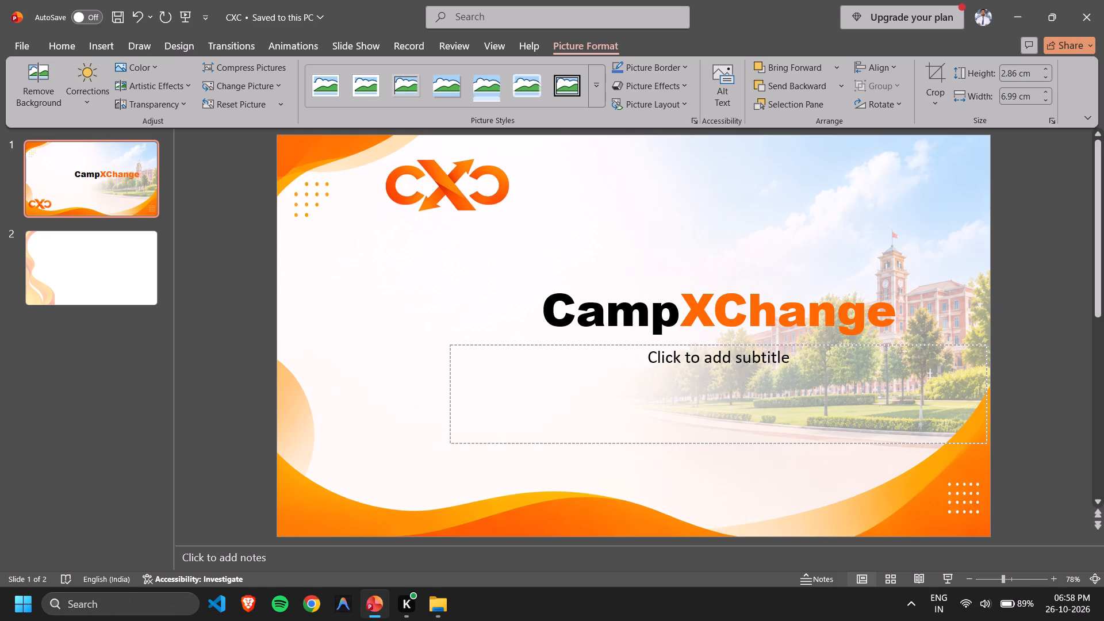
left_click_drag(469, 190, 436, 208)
Select the CampXChange title and the subtitle placeholder together and move both left and up on slide 1.
left_click(578, 302)
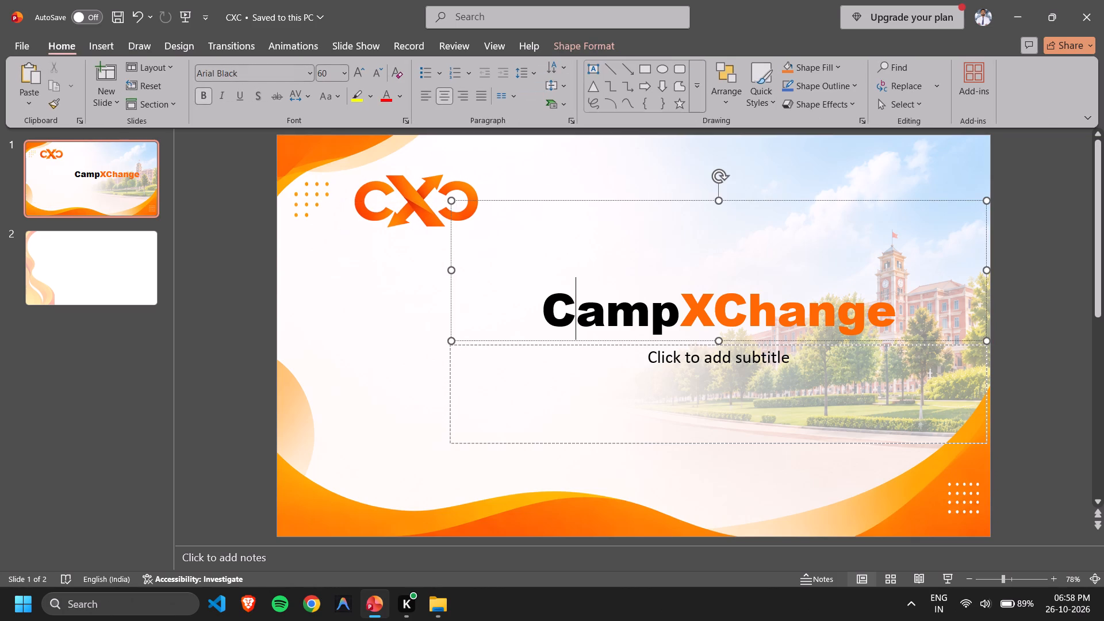
left_click(538, 301)
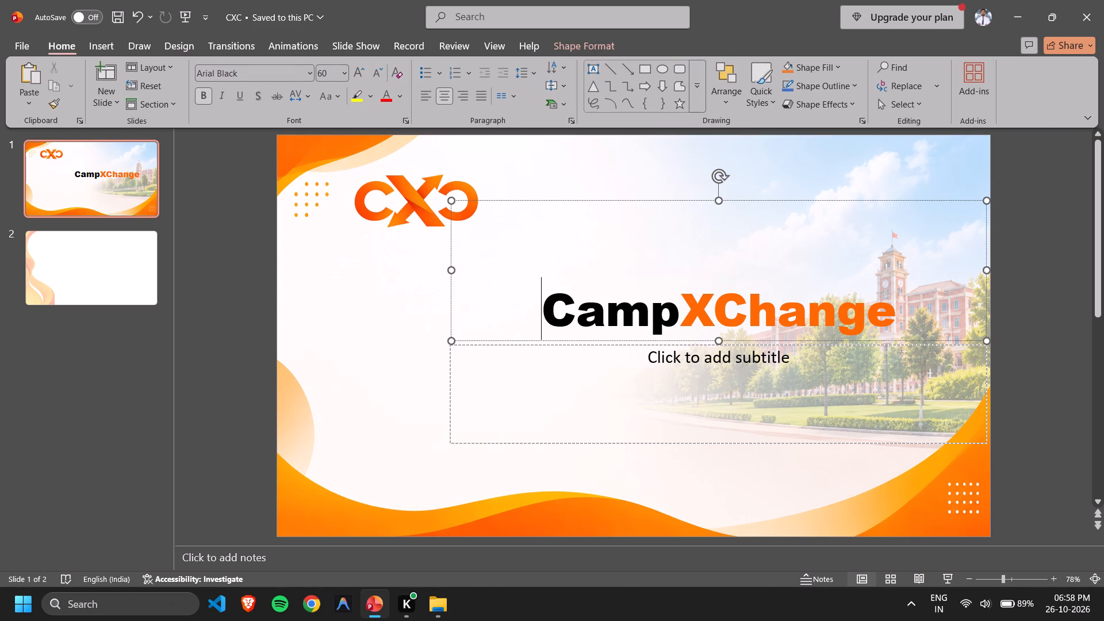
left_click(508, 201)
left_click(450, 367, "shift")
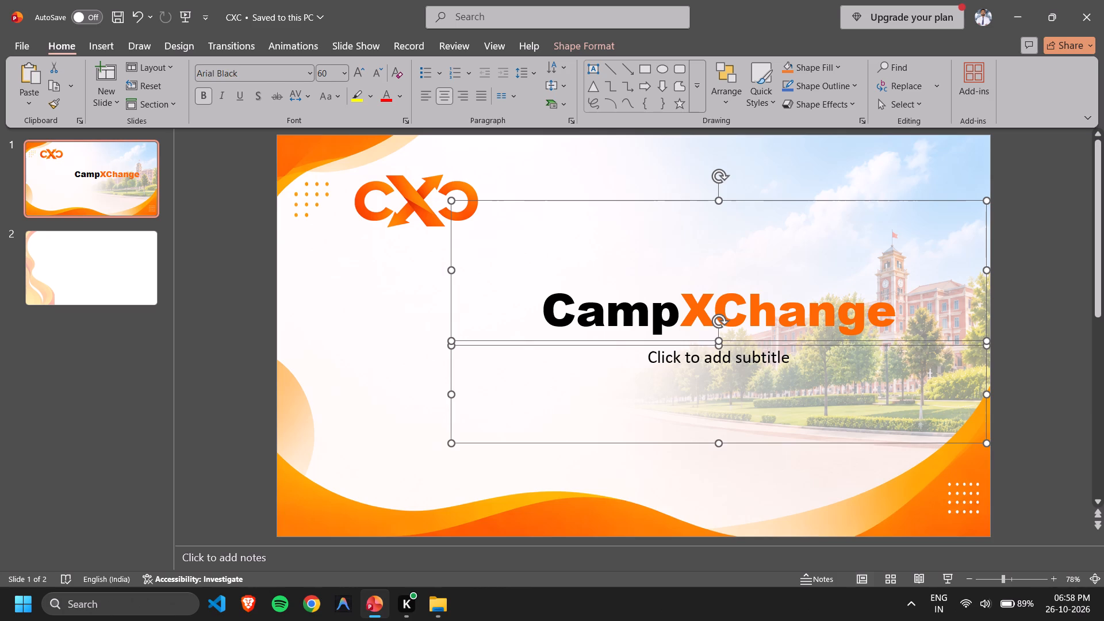
key("Left")
key("Left")
key("Left")
key("Left")
key("Left")
key("Left")
key("Left")
key("Left")
key("Left")
key("Left")
key("Left")
key("Left")
key("Left")
key("Left")
key("Left")
key("Left")
key("Left")
key("Left")
key("Left")
key("Left")
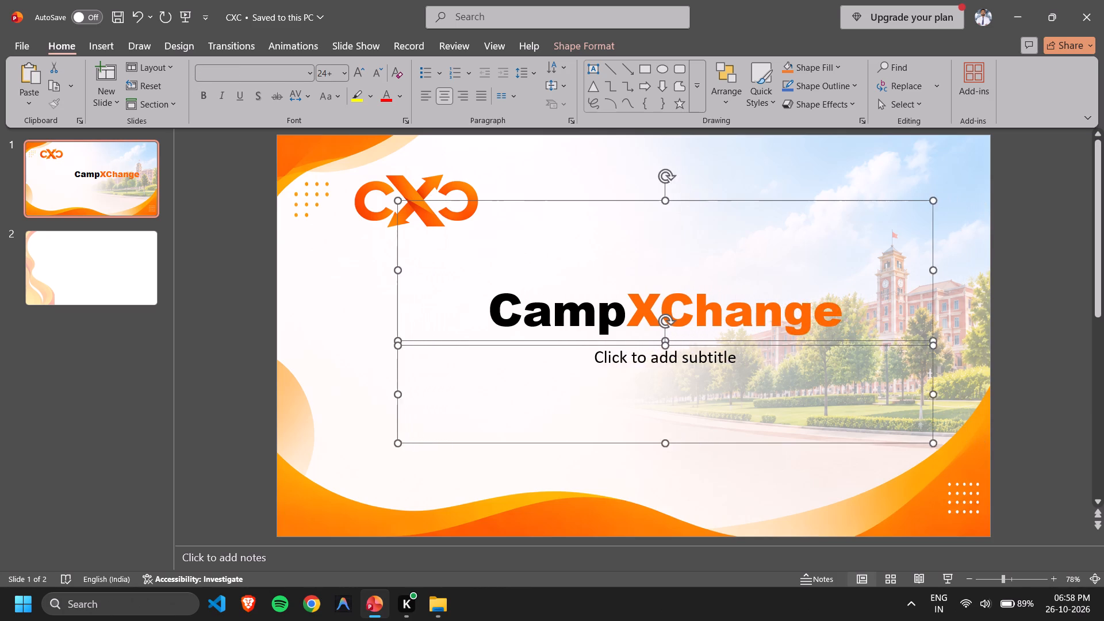
key("Up")
key("Up")
key("Up")
key("Up")
key("Up")
key("Up")
key("Up")
key("Up")
key("Up")
key("Up")
key("Up")
key("Up")
key("Up")
key("Up")
key("Up")
key("Up")
key("Up")
key("Left")
key("Left")
key("Left")
key("Left")
key("Left")
key("Left")
key("Left")
key("Left")
key("Left")
key("Left")
key("Left")
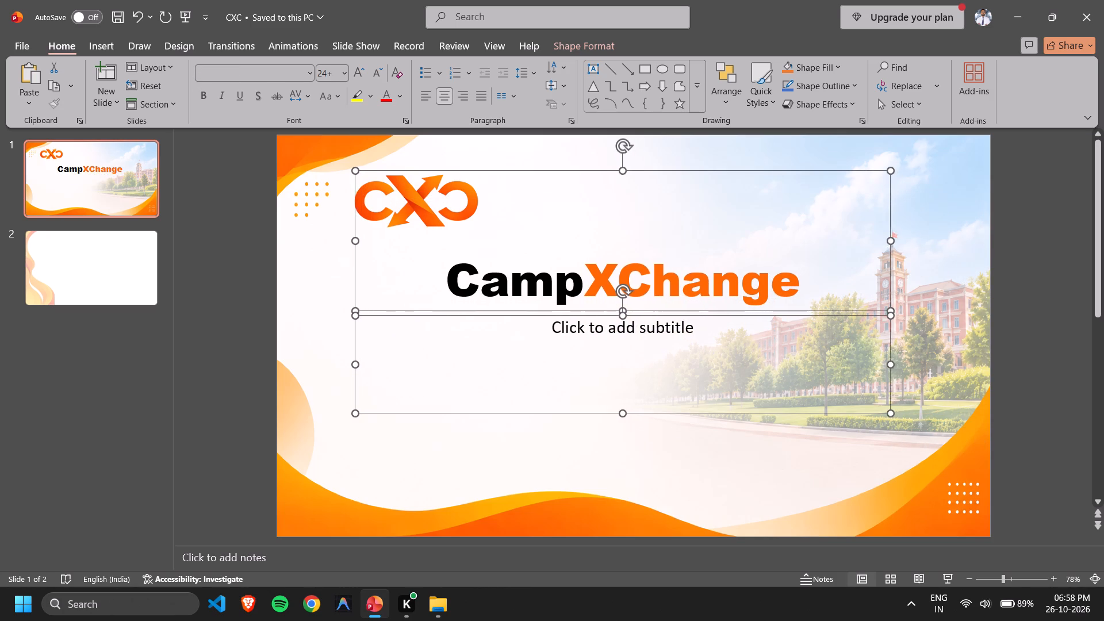
key("Right")
key("Right")
key("Right")
key("Right")
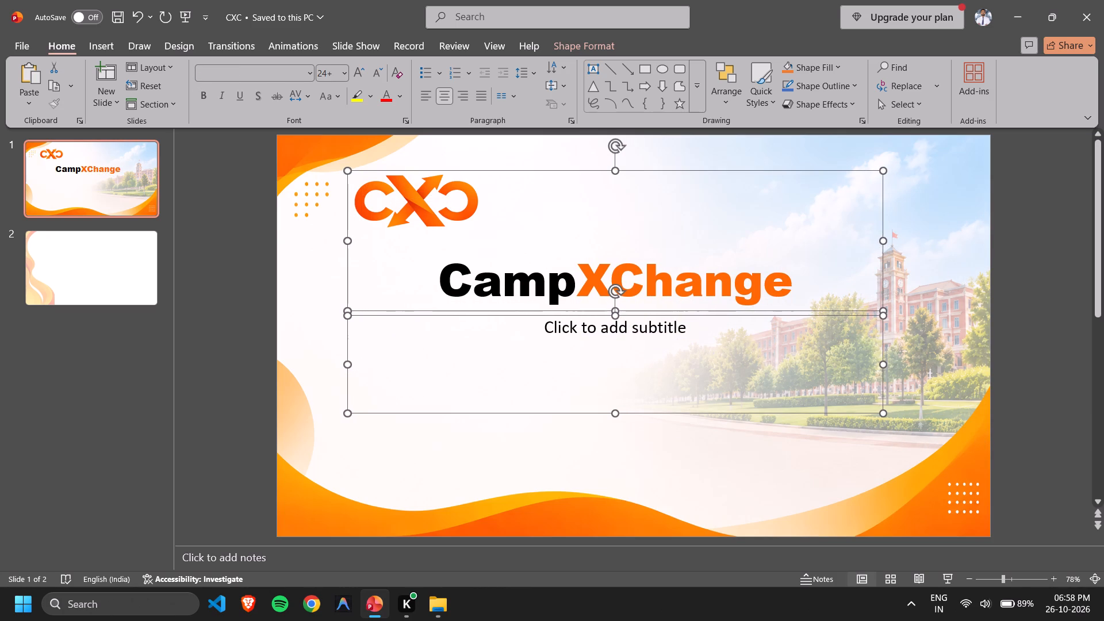
Shrink the height of the title and subtitle placeholders together until each closely fits its single line of text.
key("shift+Down")
key("shift+Down")
key("shift+Down")
key("shift+Down")
key("shift+Down")
key("shift+Down")
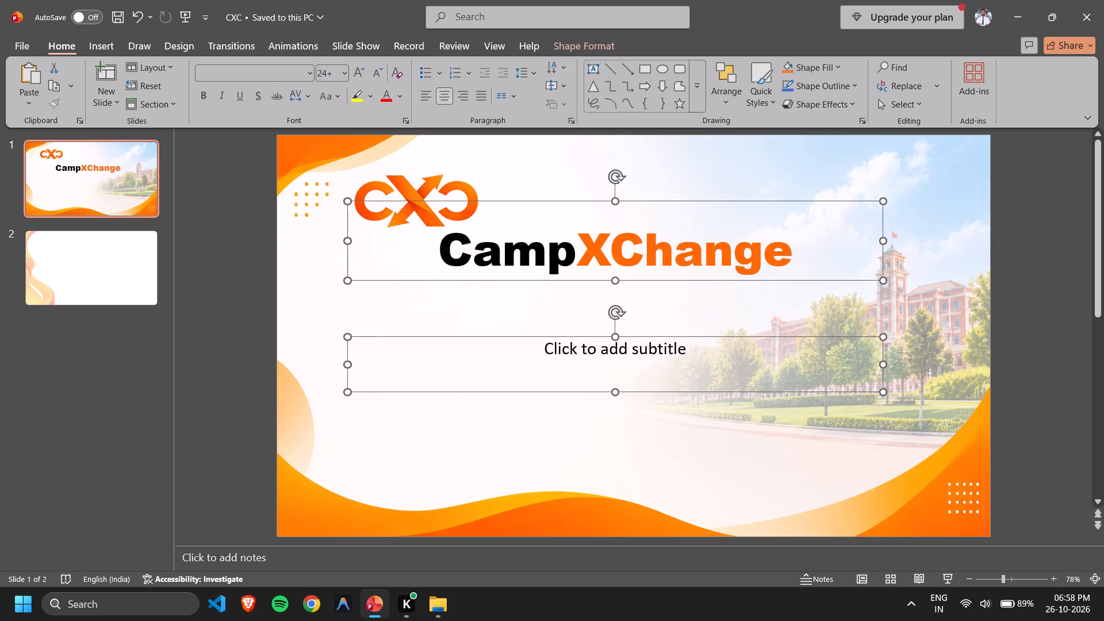
key("shift+Down")
key("shift+Down")
key("shift+Down")
key("shift+Down")
Move the title and subtitle placeholders together slightly right and down, so the title sits clear below the CXC logo.
key("Right")
key("Right")
key("Right")
key("Right")
key("Right")
key("Right")
key("Right")
key("Right")
key("Right")
key("Right")
key("Right")
key("Right")
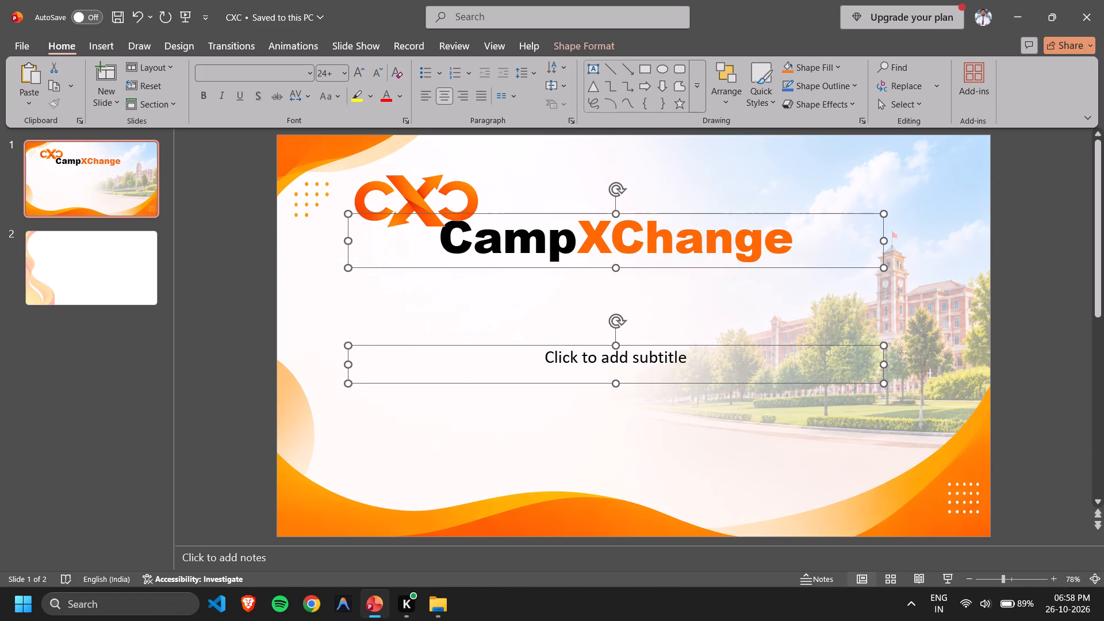
key("Down")
key("Down")
key("Down")
key("Down")
key("Down")
key("Down")
key("Down")
key("Down")
key("Down")
key("Down")
key("Down")
key("Down")
key("Down")
key("Down")
key("Down")
key("Down")
key("Down")
key("Down")
key("Down")
key("Down")
key("Down")
key("Down")
key("Down")
key("Down")
key("Down")
key("Down")
key("Down")
key("Down")
key("Down")
key("Down")
key("Down")
key("Down")
key("Down")
key("Down")
key("Down")
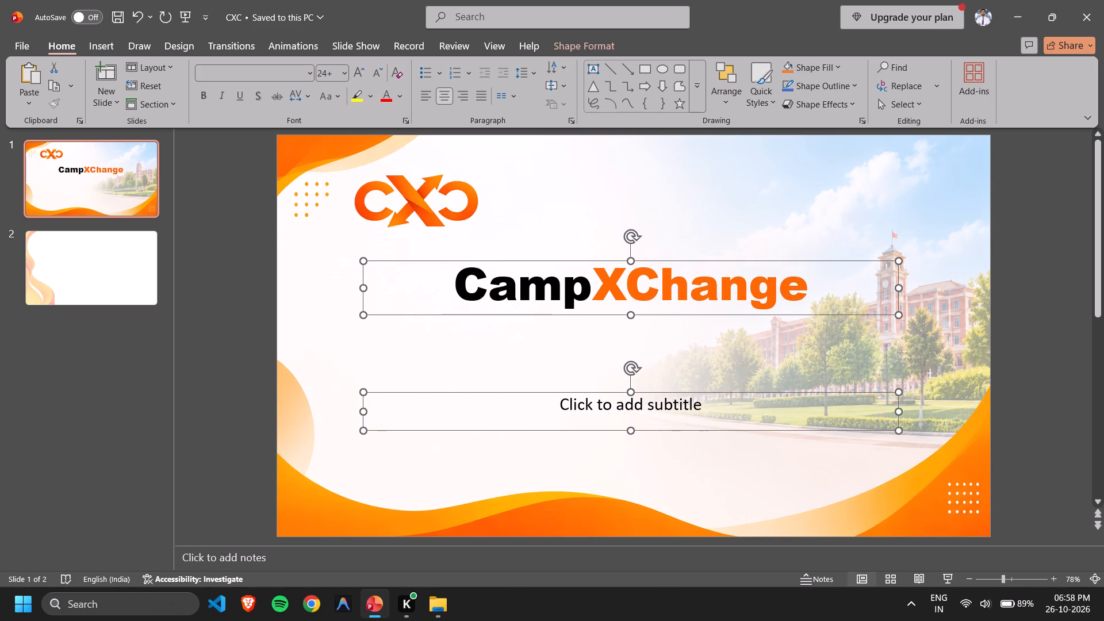
Move the CXC logo on slide 1 to the horizontal centre, above the CampXChange title.
left_click(459, 204)
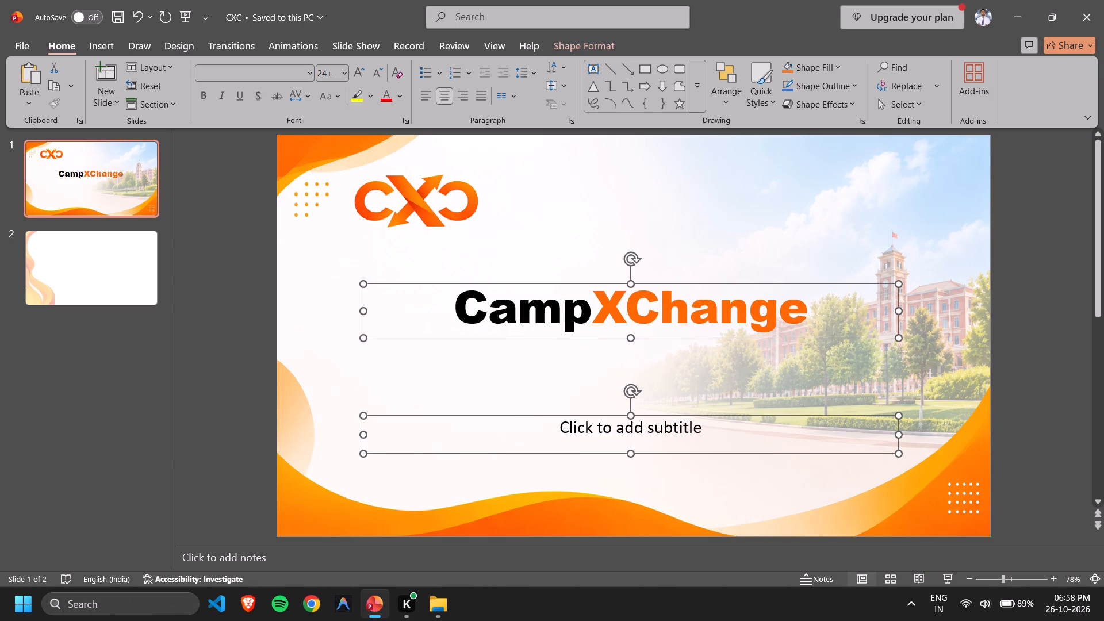
left_click_drag(459, 204, 671, 229)
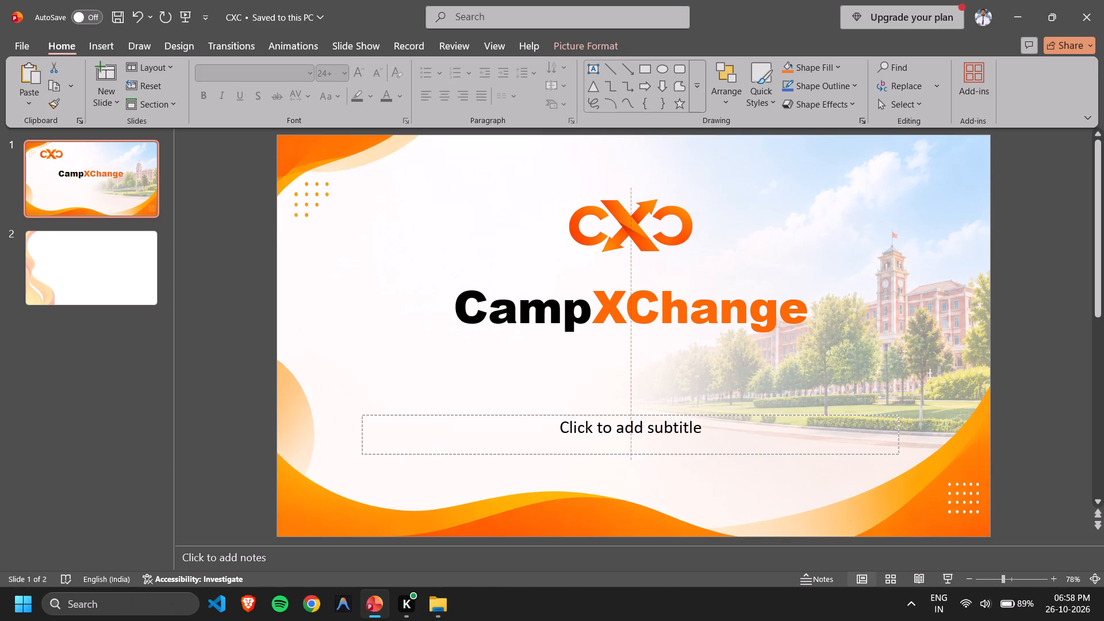
left_click_drag(671, 229, 667, 214)
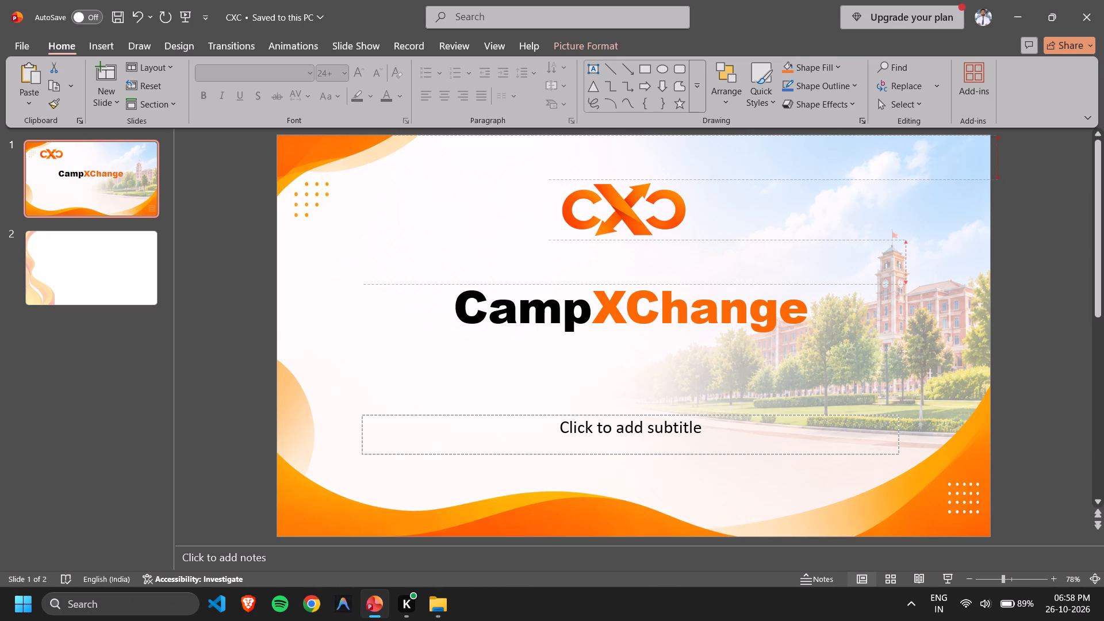
left_click_drag(667, 214, 680, 214)
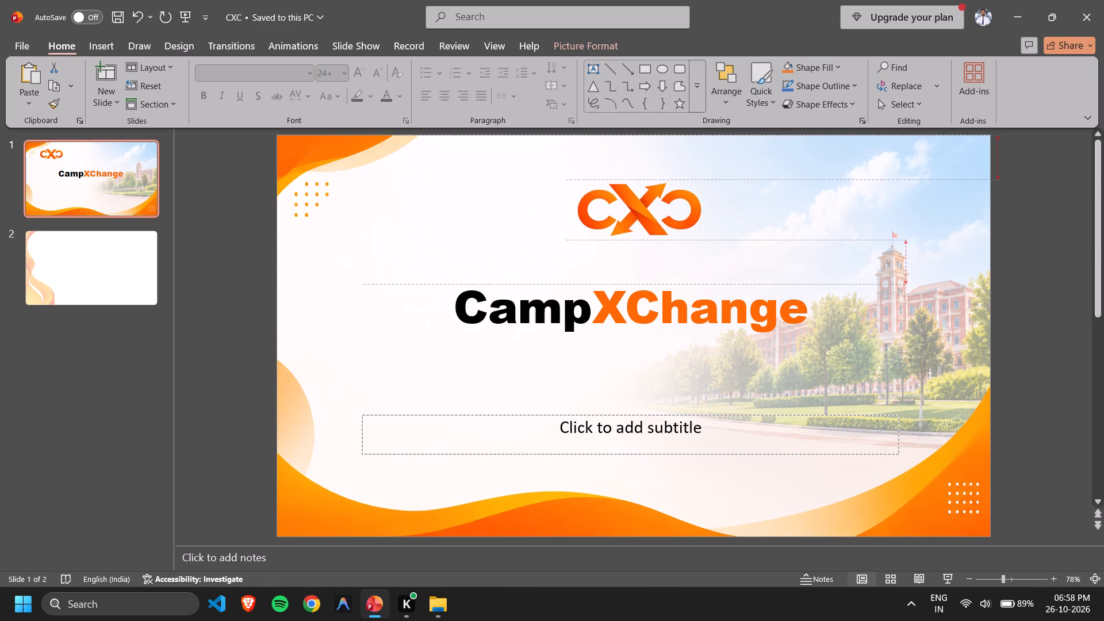
left_click_drag(680, 214, 678, 214)
left_click(661, 264)
Nudge the CampXChange title box straight down until it sits a short distance above the subtitle placeholder.
left_click(669, 308)
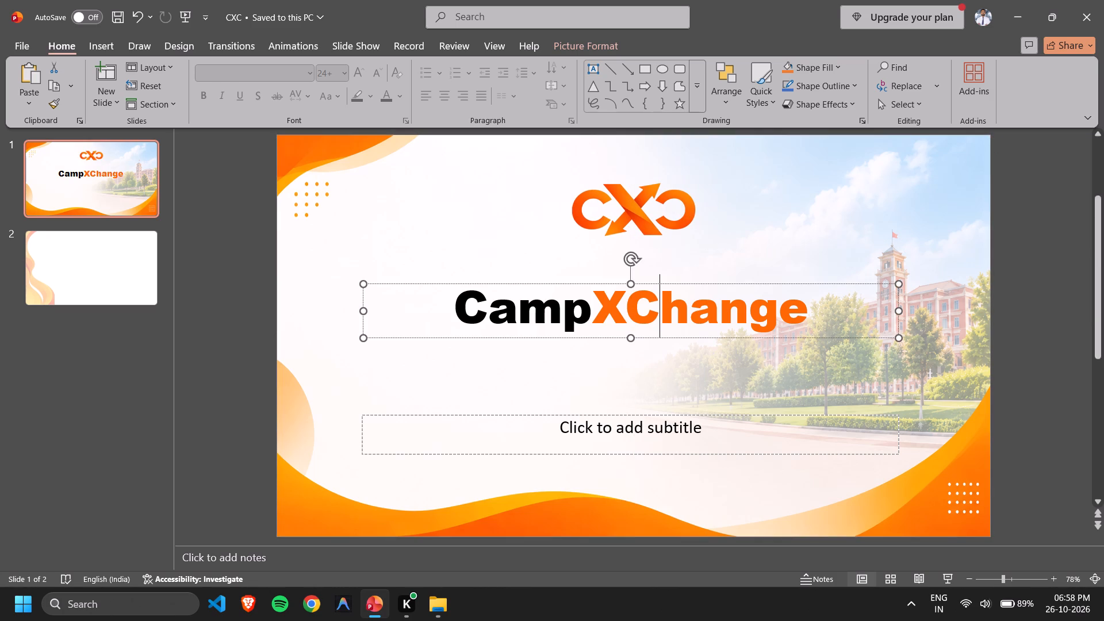
left_click(700, 285)
key("Up")
key("Up")
key("Up")
key("Up")
key("Up")
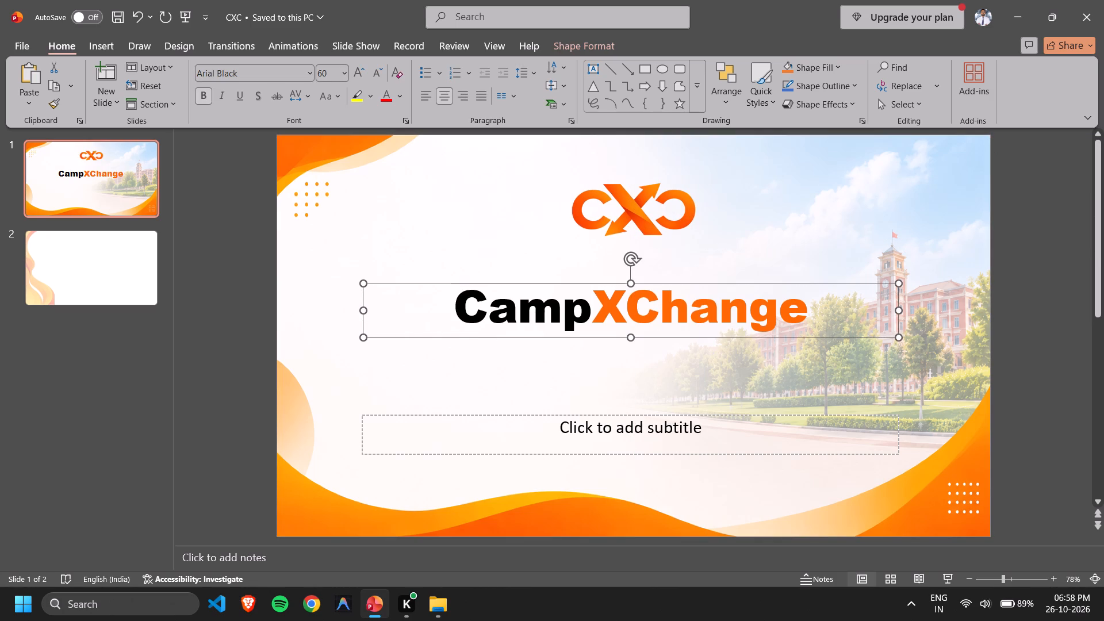
key("Down")
key("Down")
key("Down")
key("Down")
key("Down")
key("Down")
key("Down")
key("Down")
key("Down")
key("Down")
key("Down")
key("Down")
key("Down")
key("Down")
key("Down")
key("Down")
key("Down")
key("Down")
key("Down")
key("Down")
key("Up")
key("Up")
key("Up")
key("Up")
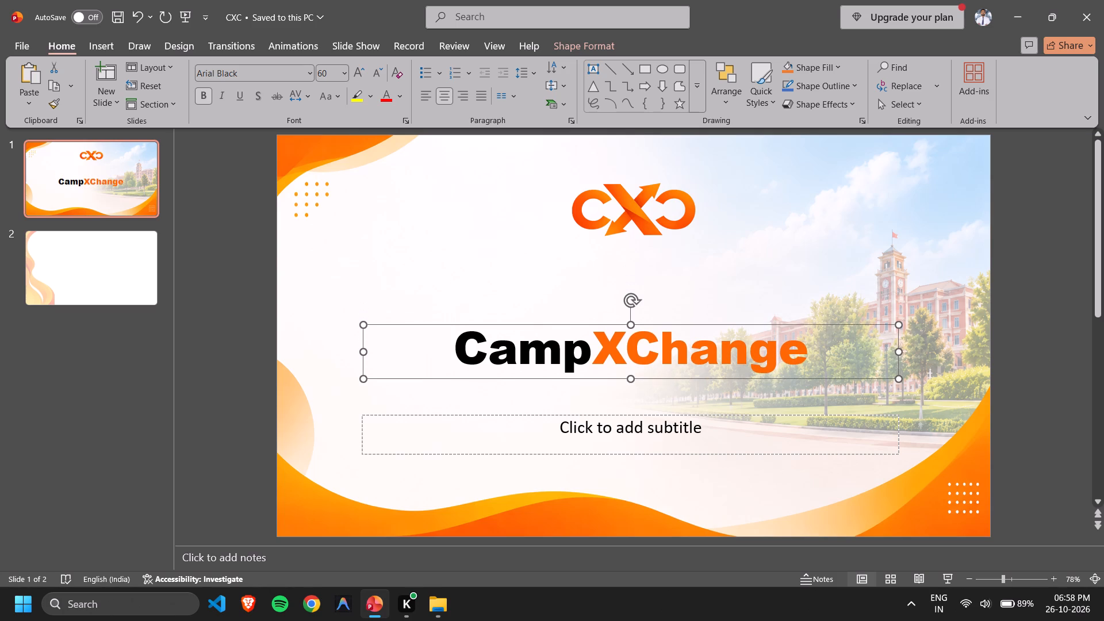
key("Up")
key("Up")
key("Up")
key("Up")
key("Up")
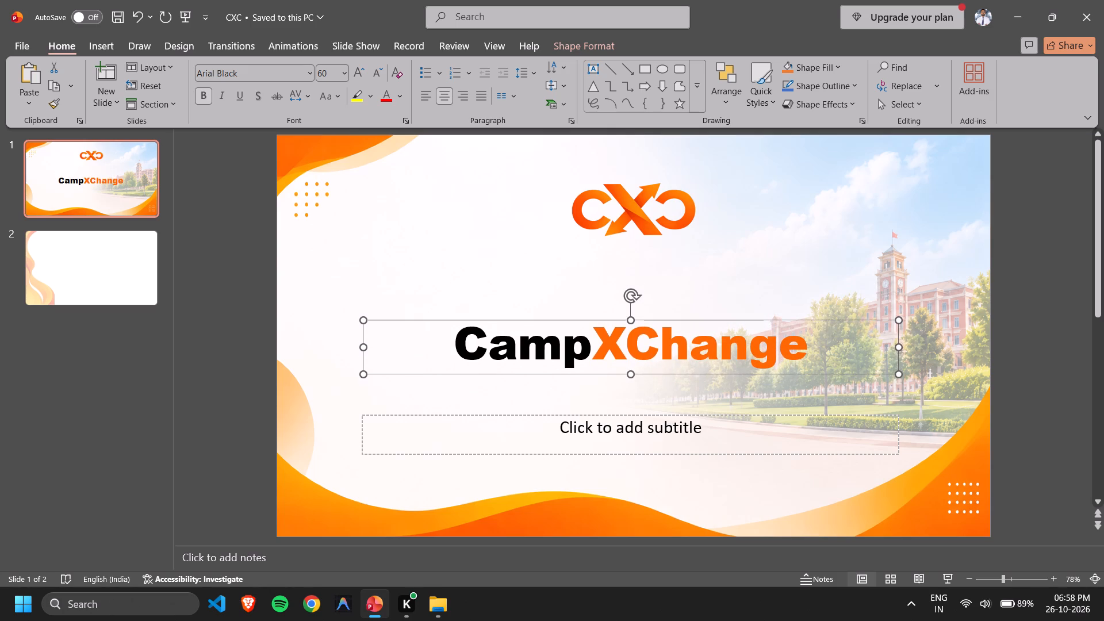
scroll(700, 285, "up", 7)
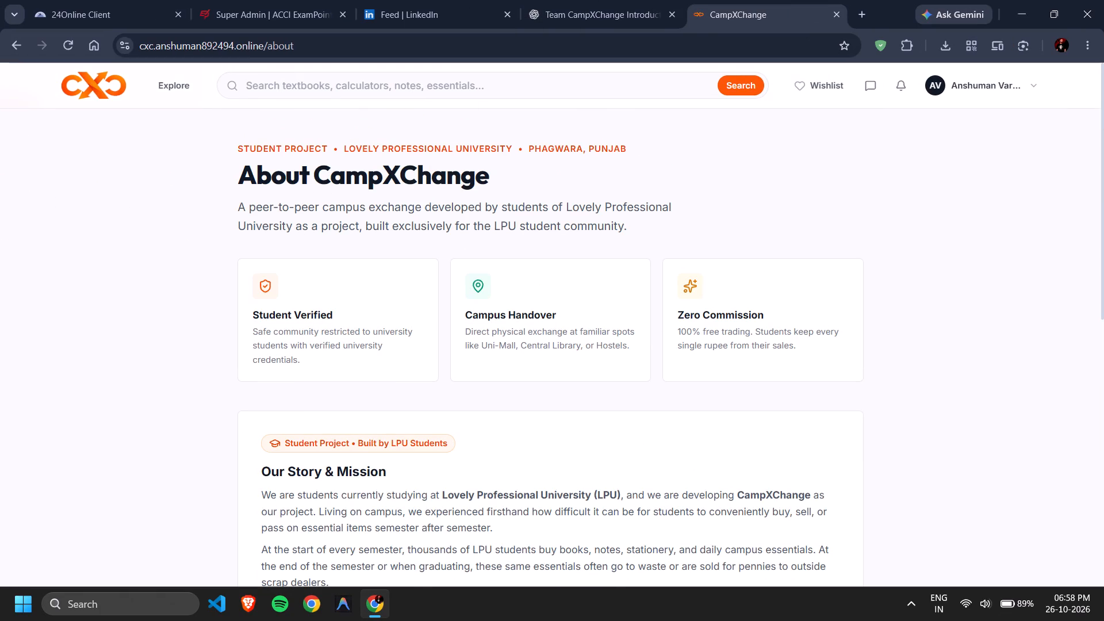
left_click_drag(241, 206, 359, 209)
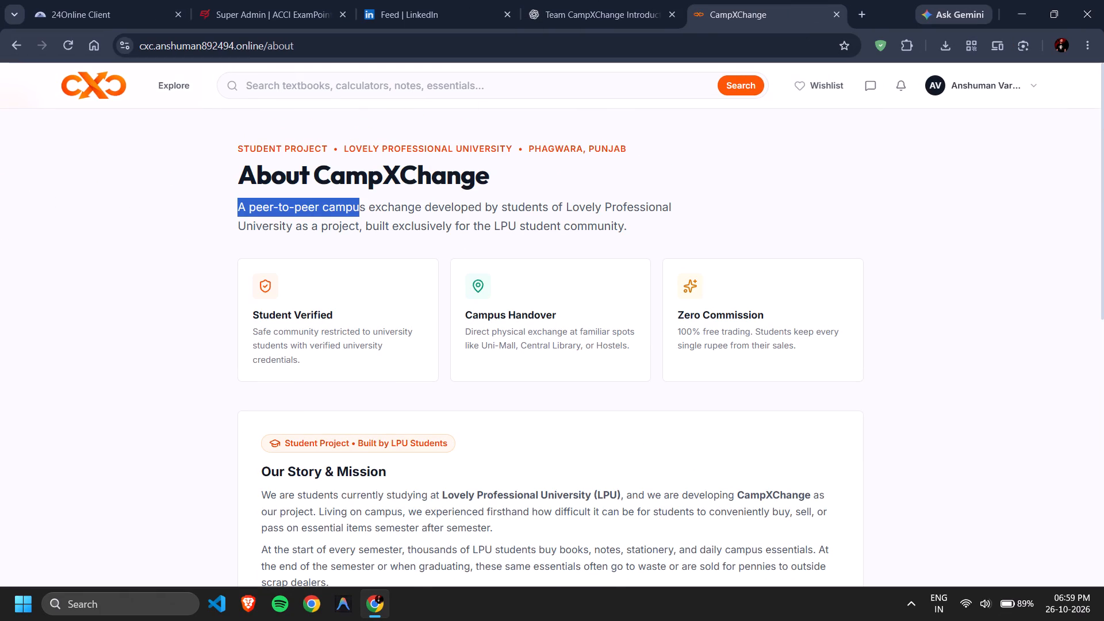
left_click_drag(359, 209, 360, 209)
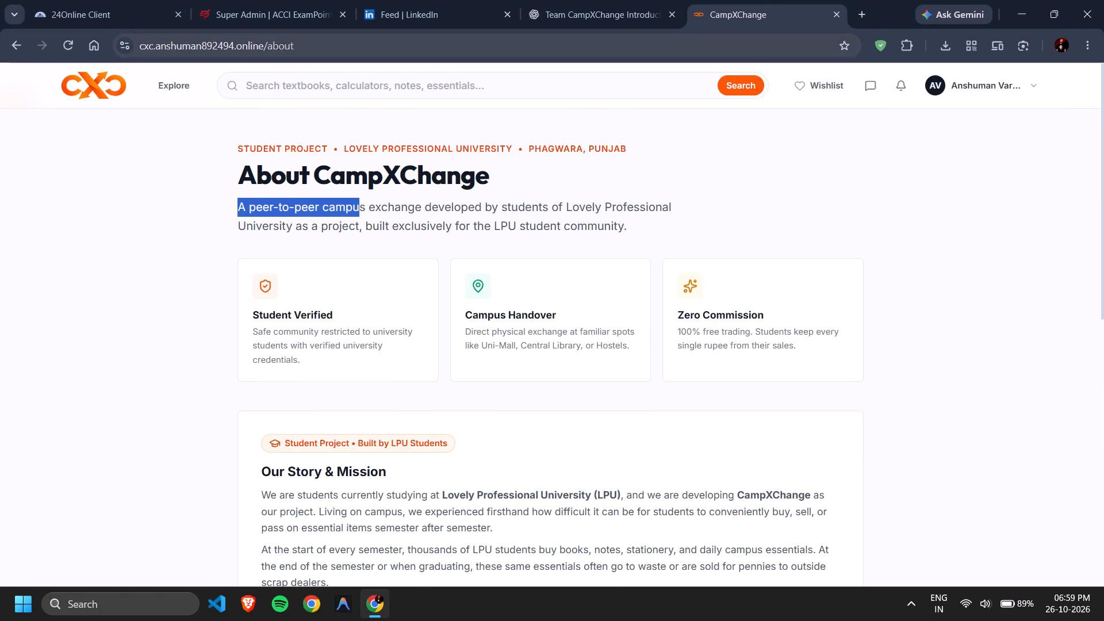
left_click(299, 1)
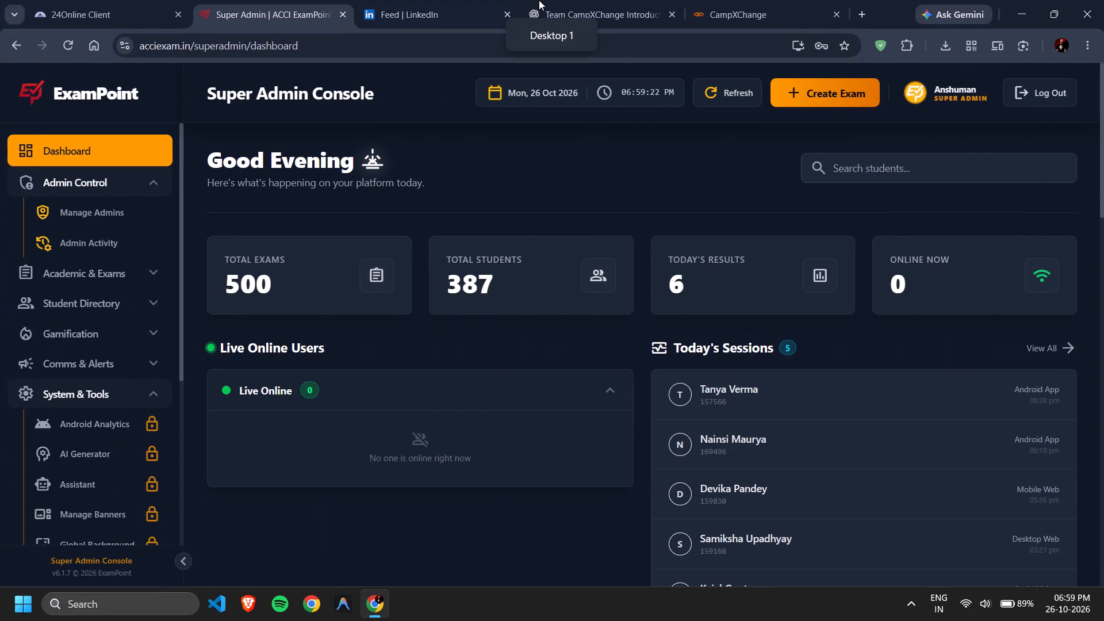
left_click(769, 0)
scroll(431, 278, "down", 2)
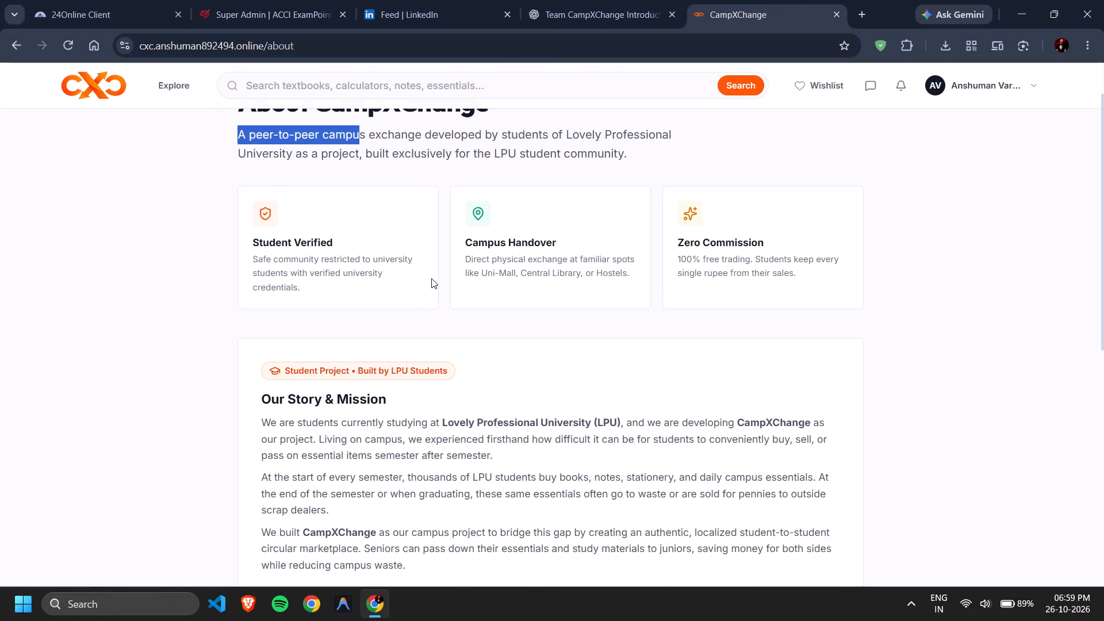
scroll(431, 278, "down", 3)
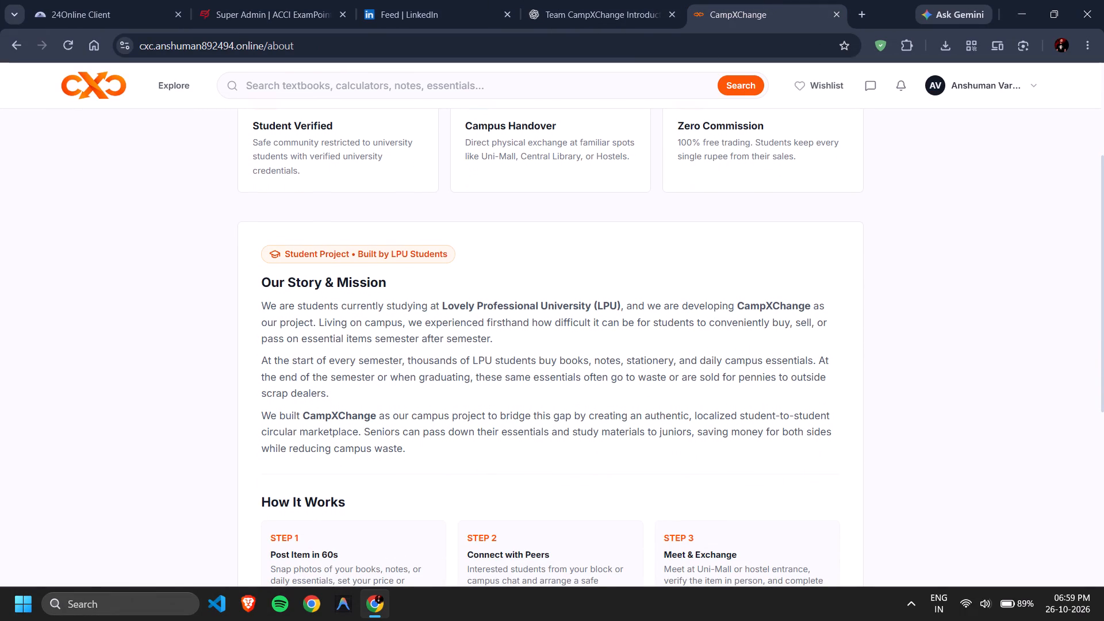
scroll(493, 325, "down", 6)
scroll(493, 325, "up", 3)
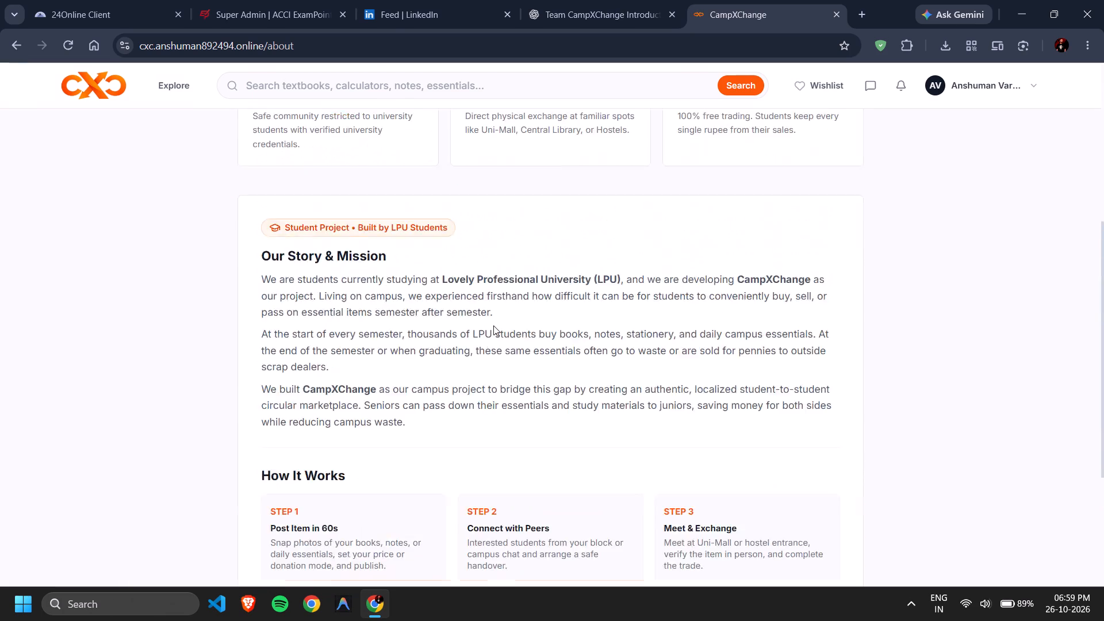